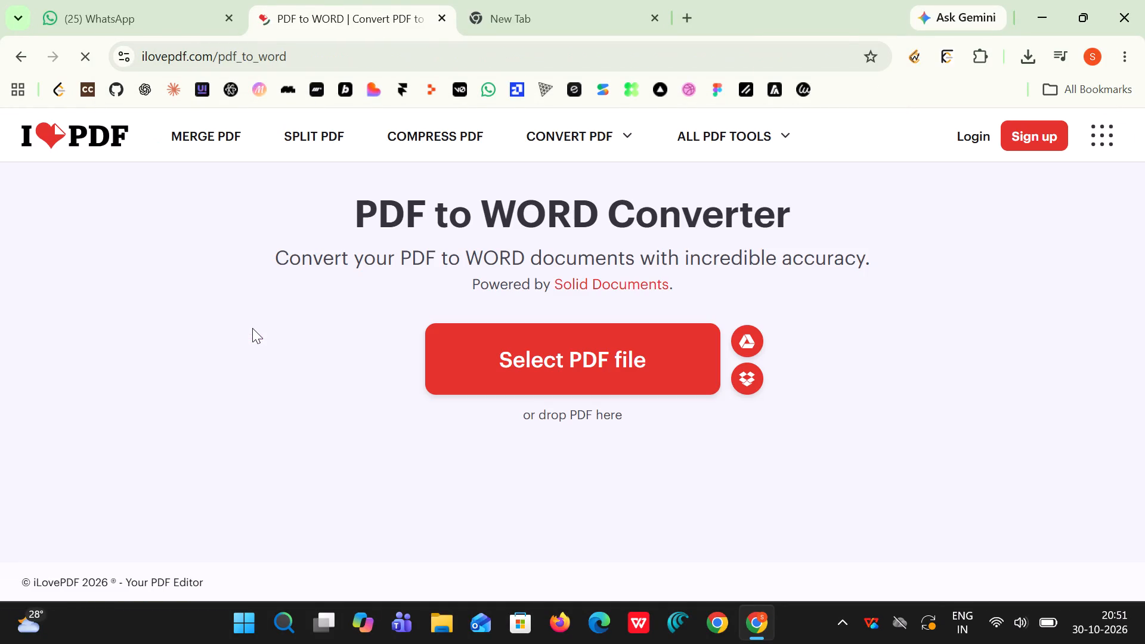
# Load the PDFs ACD_UNIT5, ACD_UNIT4 and ACD-WILL-REPORT-UNIT-3 from Downloads into the PDF to Word converter, dismissing the Premium offer.
pyautogui.click(499, 369)
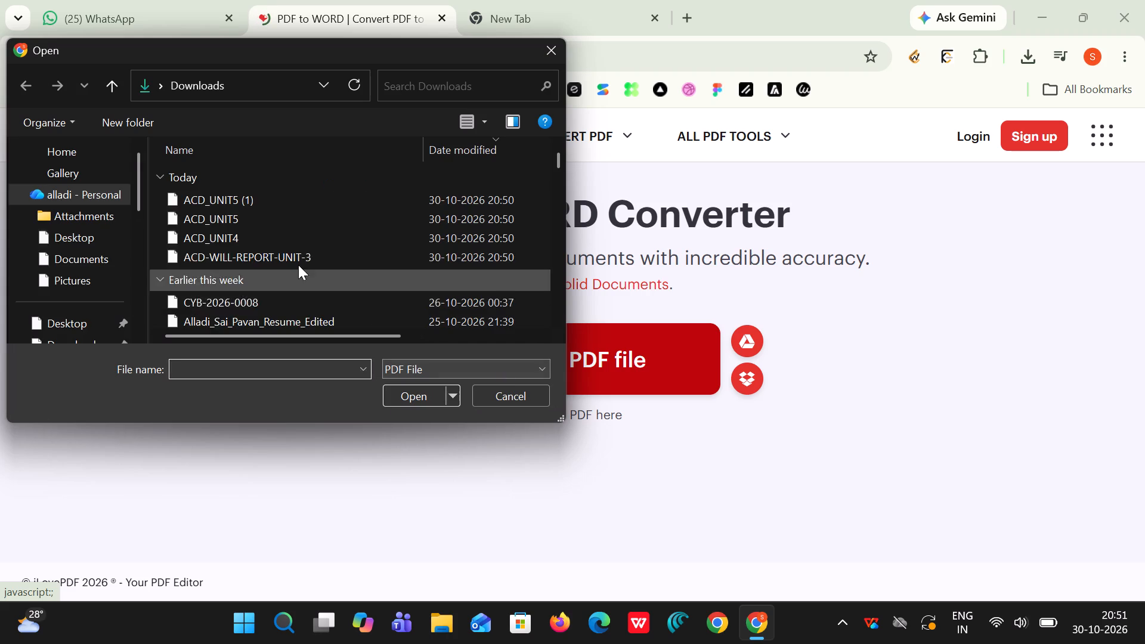
pyautogui.click(230, 204)
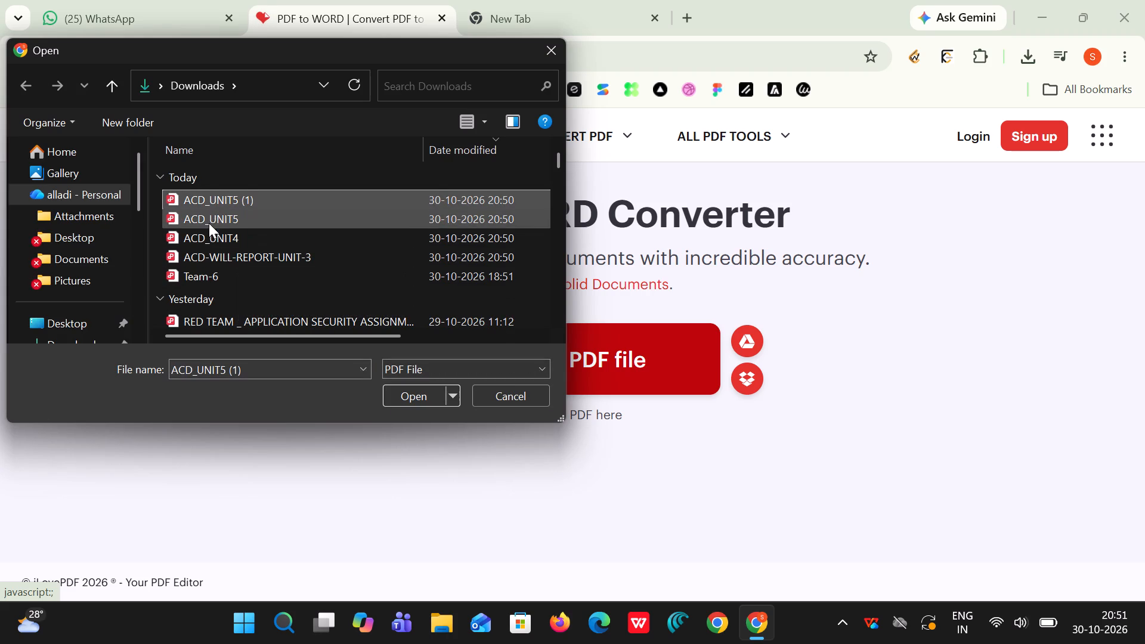
pyautogui.click(208, 217)
pyautogui.hotkey('shift', 'Down')
pyautogui.hotkey('shift', 'Down')
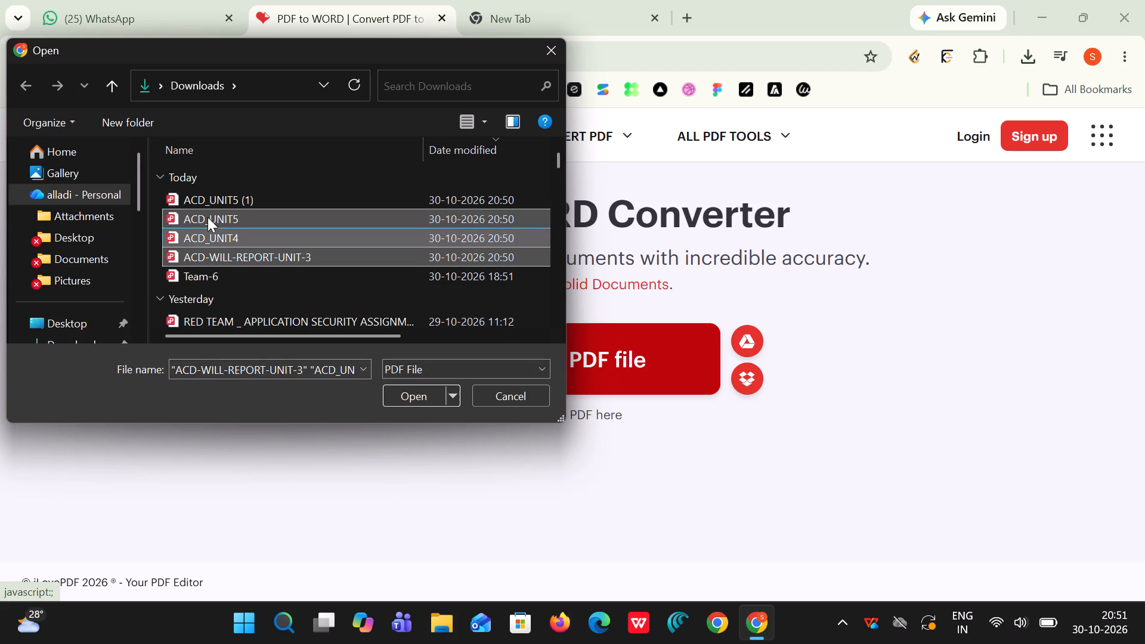
pyautogui.press('Return')
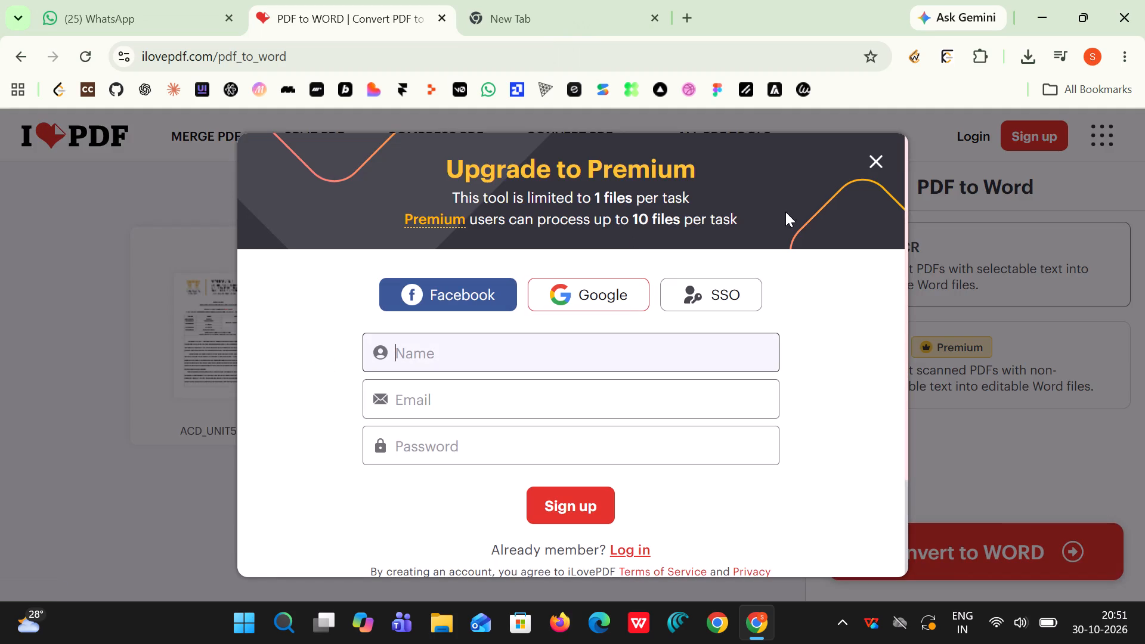
pyautogui.click(878, 164)
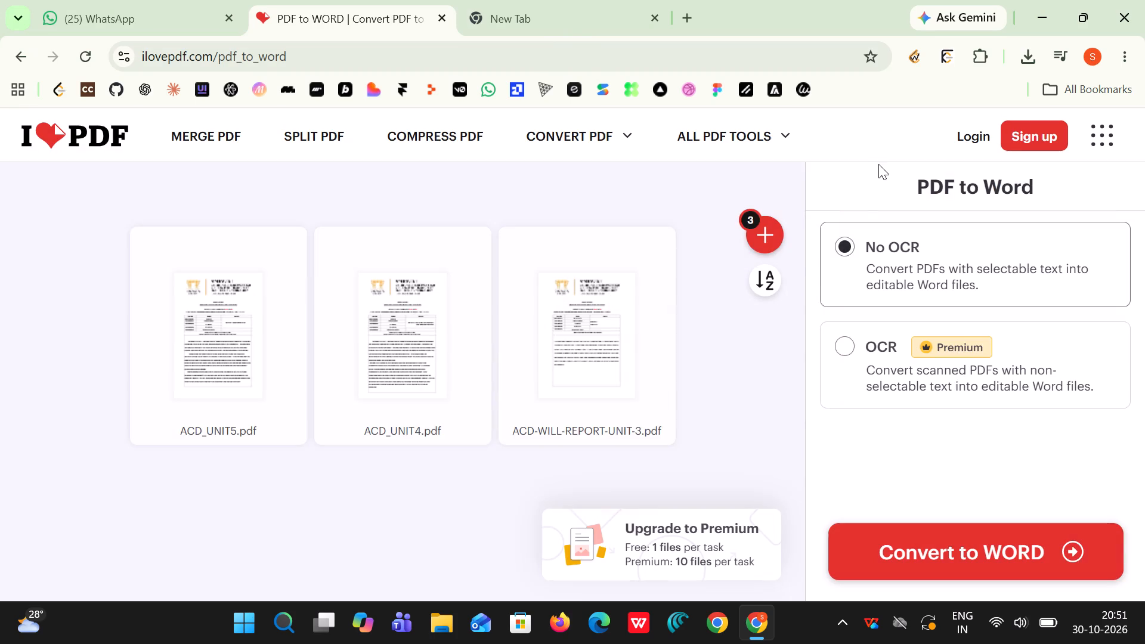
pyautogui.click(940, 543)
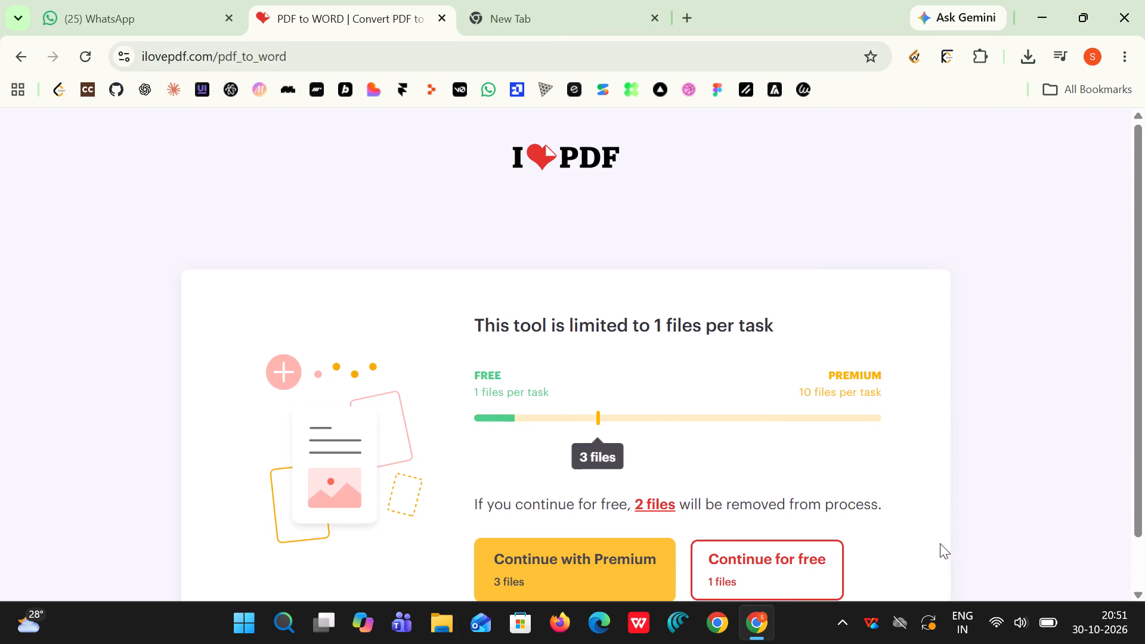
pyautogui.scroll(-1, 800, 494)
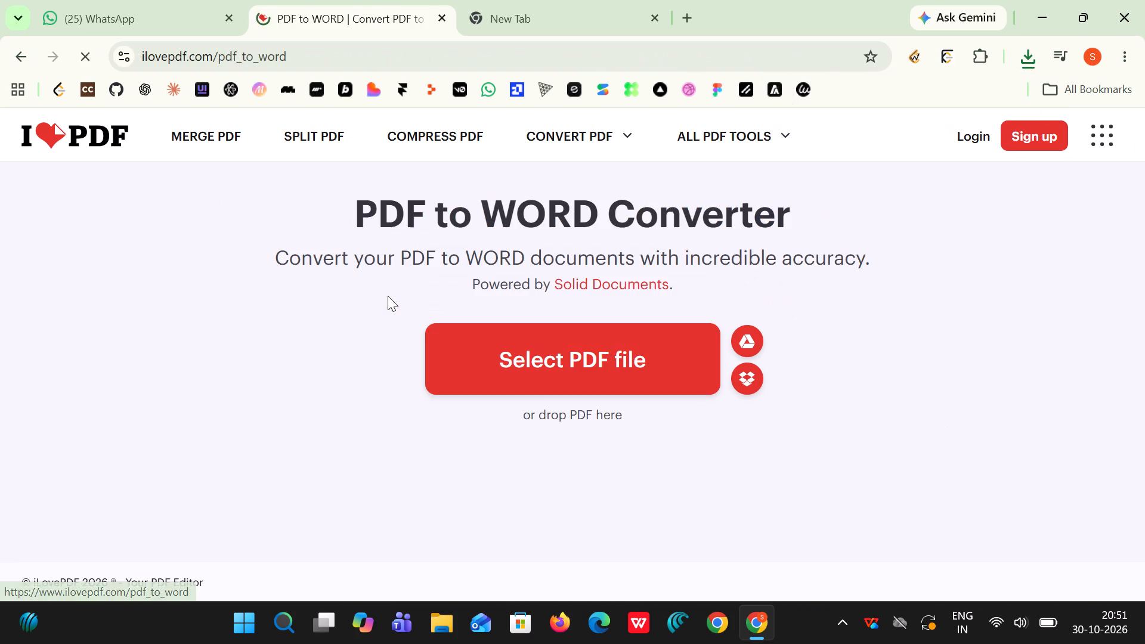
pyautogui.click(473, 355)
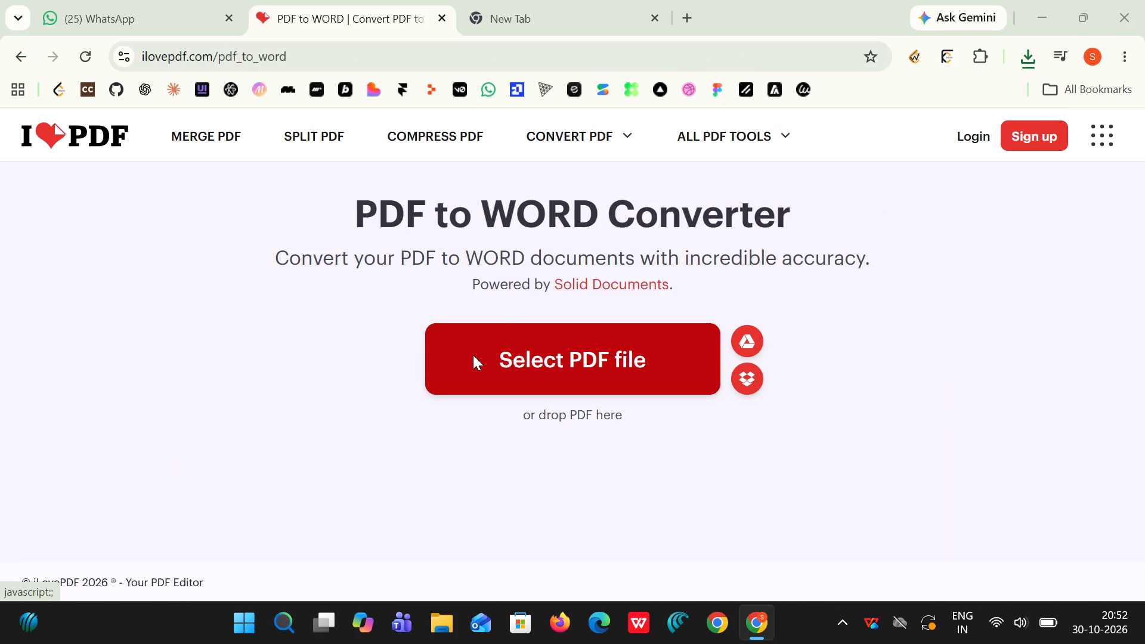
pyautogui.click(281, 237)
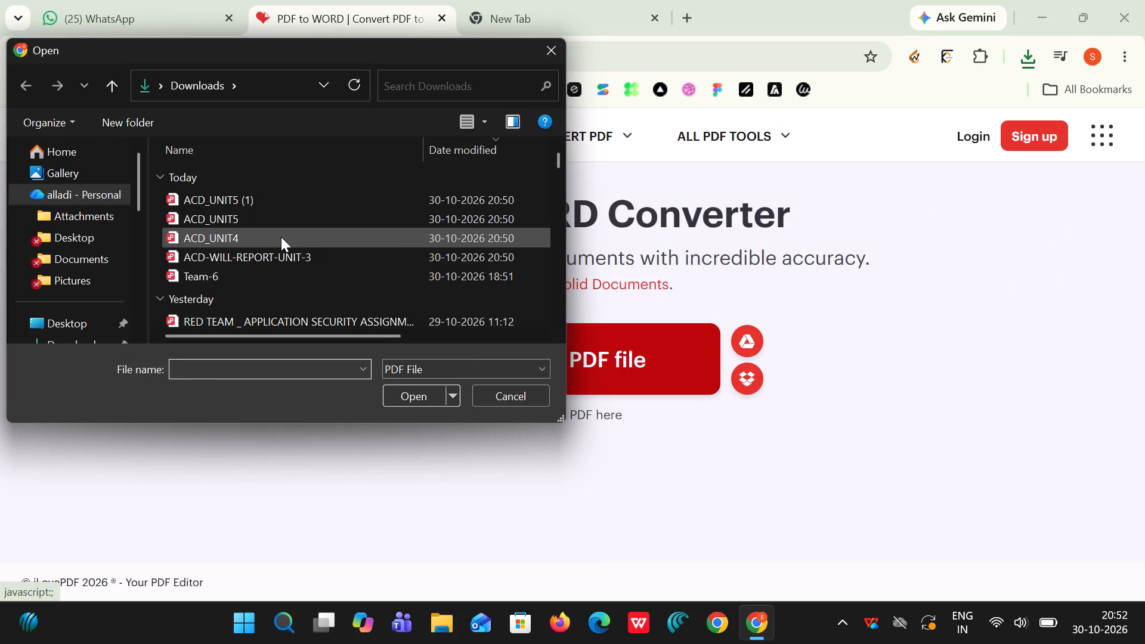
pyautogui.press('Return')
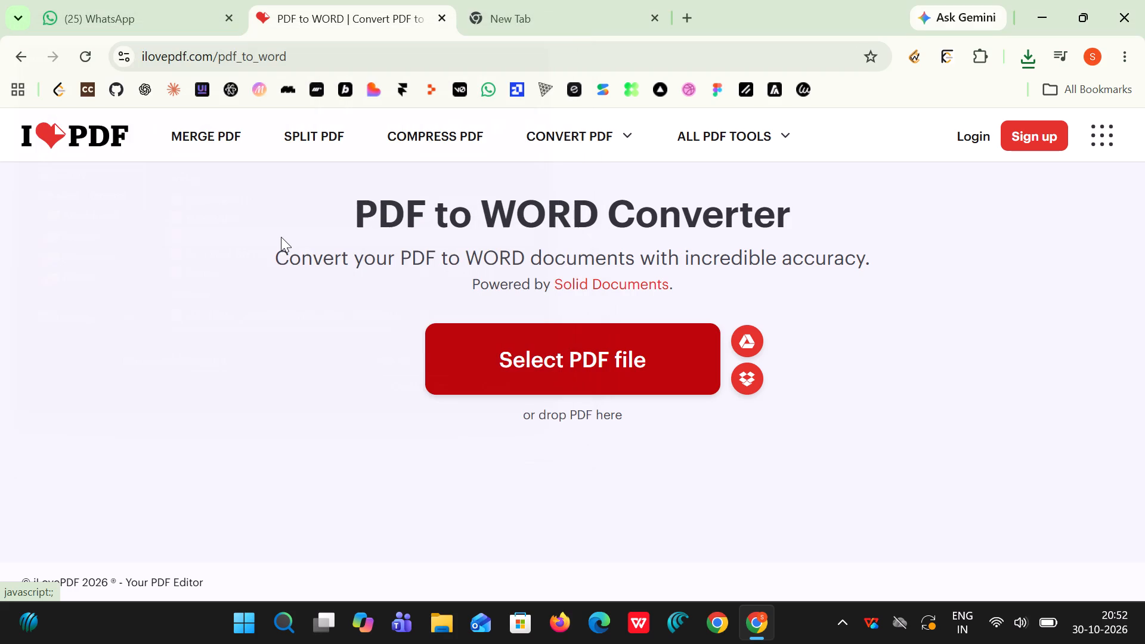
pyautogui.click(896, 541)
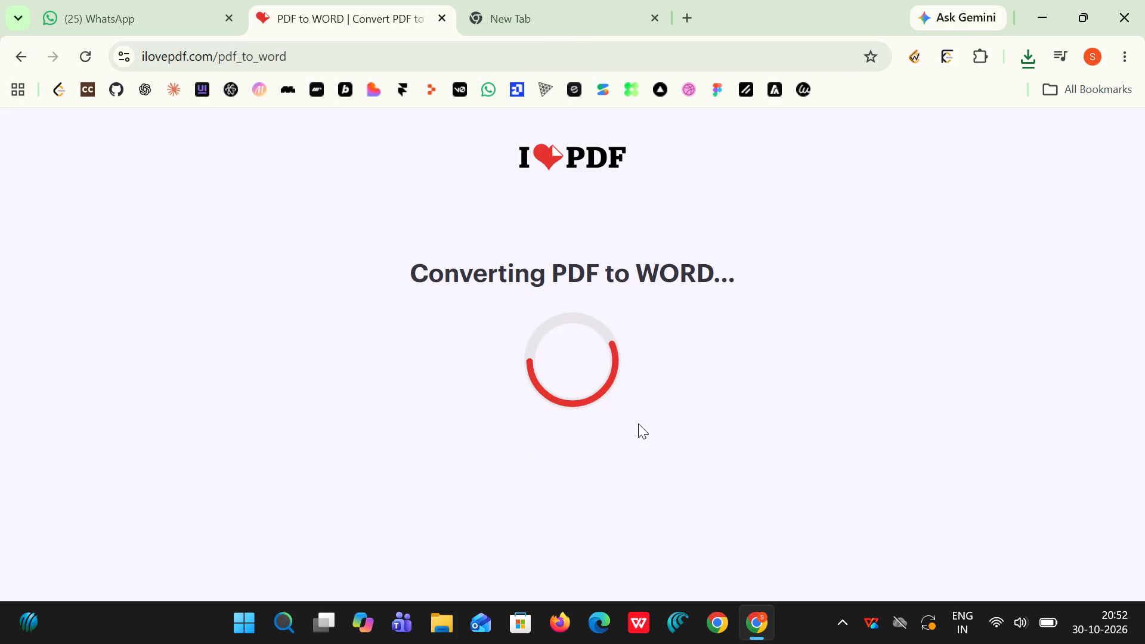
pyautogui.click(616, 302)
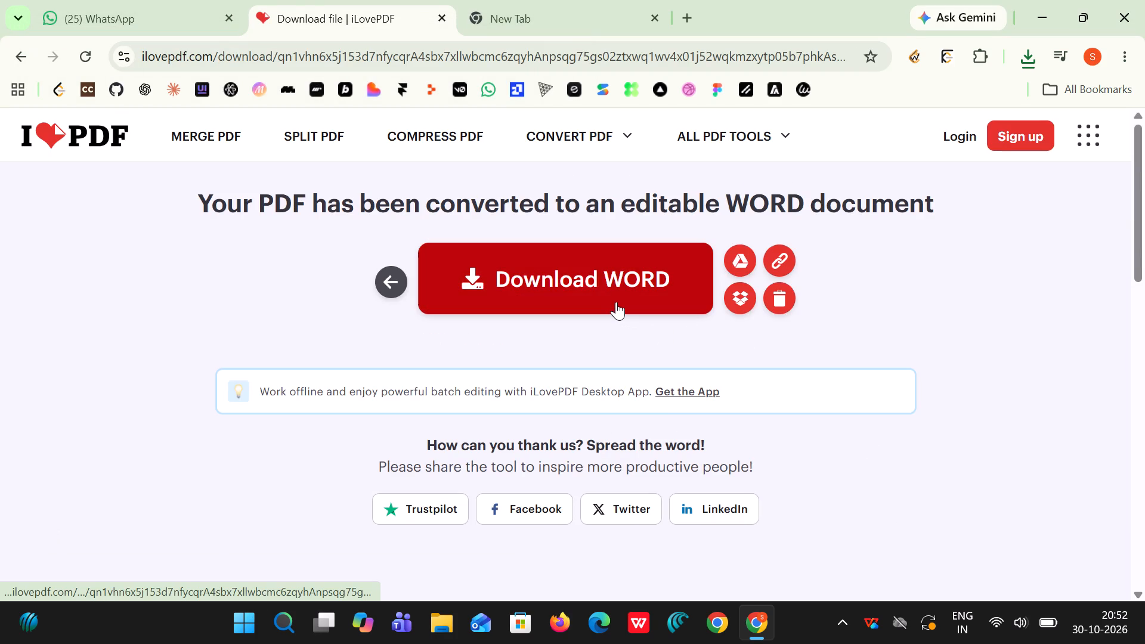
# Return to the converter, convert the ACD-WILL-REPORT-UNIT-3 PDF to Word and download the resulting document.
pyautogui.click(380, 286)
pyautogui.click(481, 362)
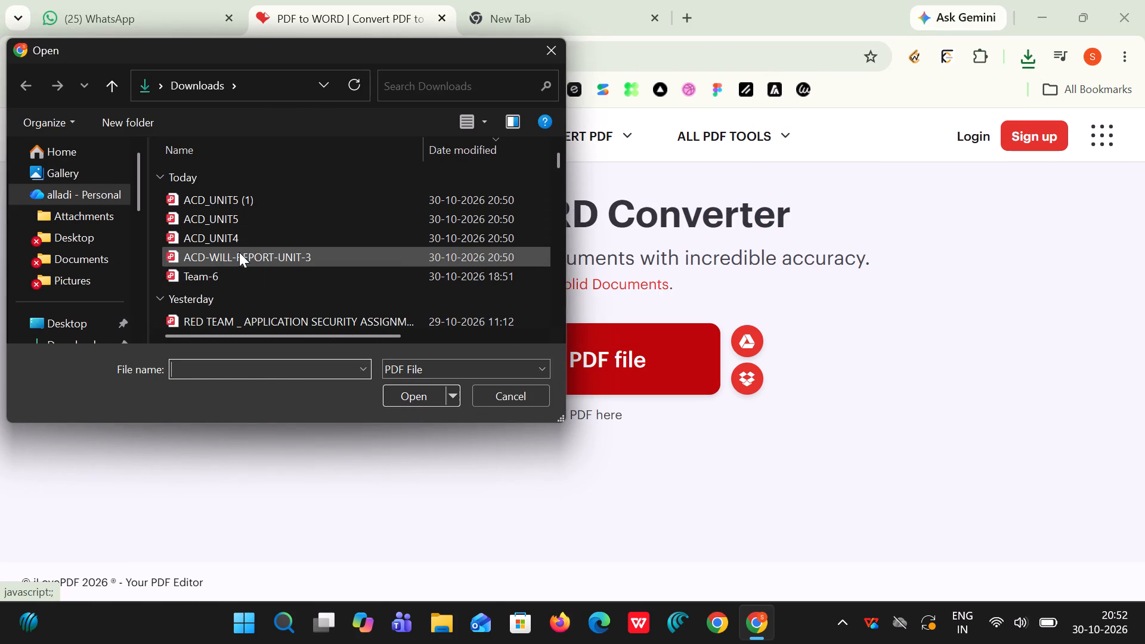
pyautogui.click(239, 252)
pyautogui.click(409, 392)
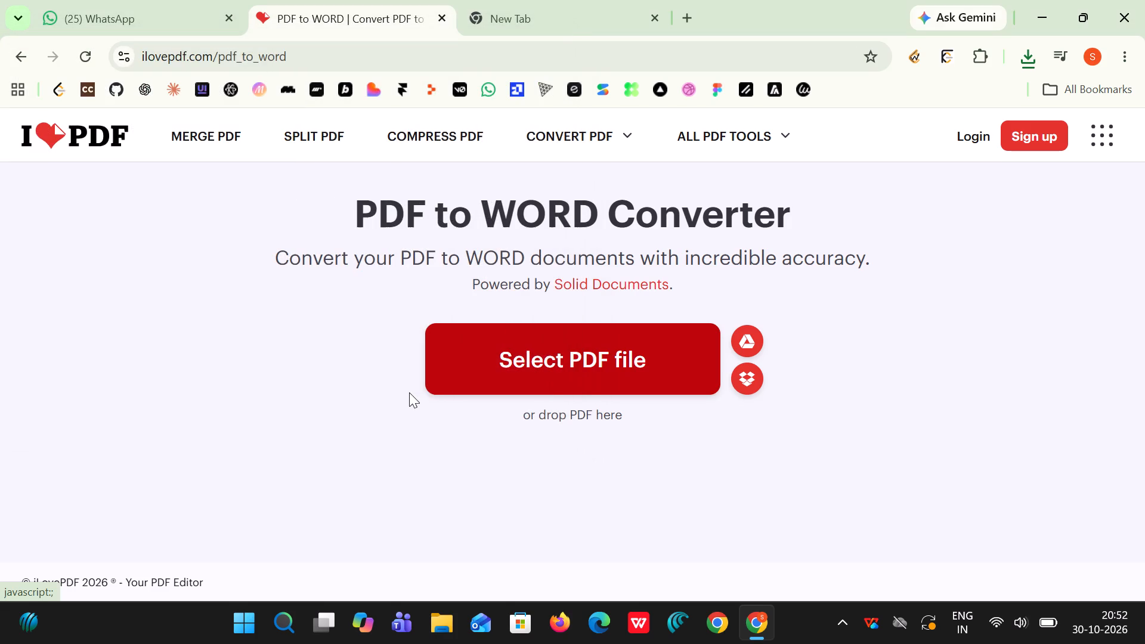
pyautogui.click(856, 560)
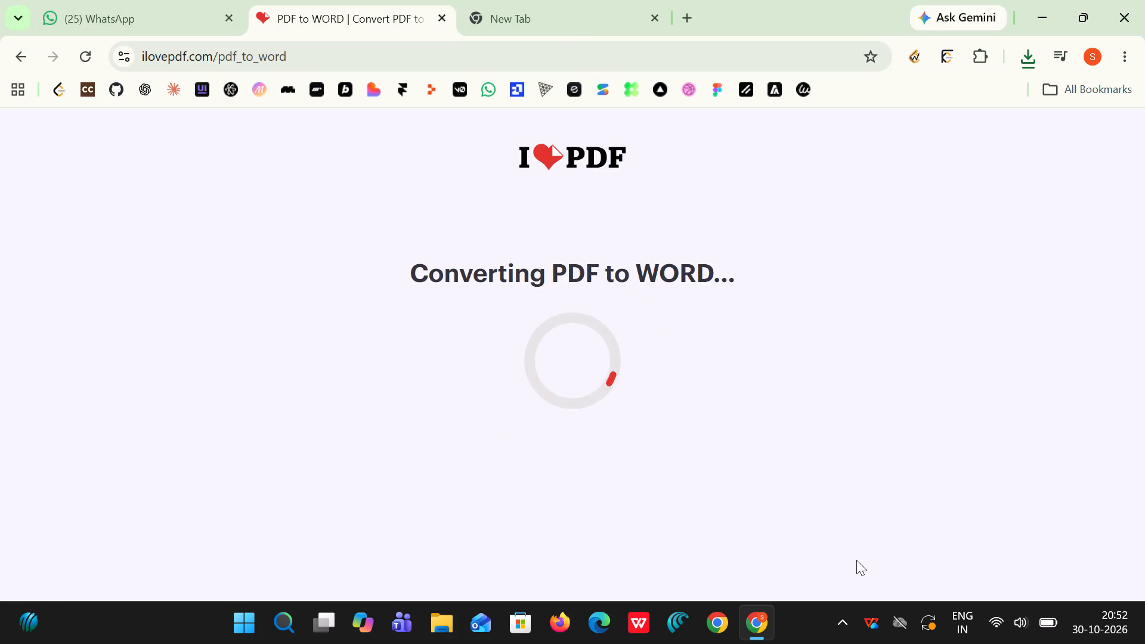
pyautogui.click(681, 291)
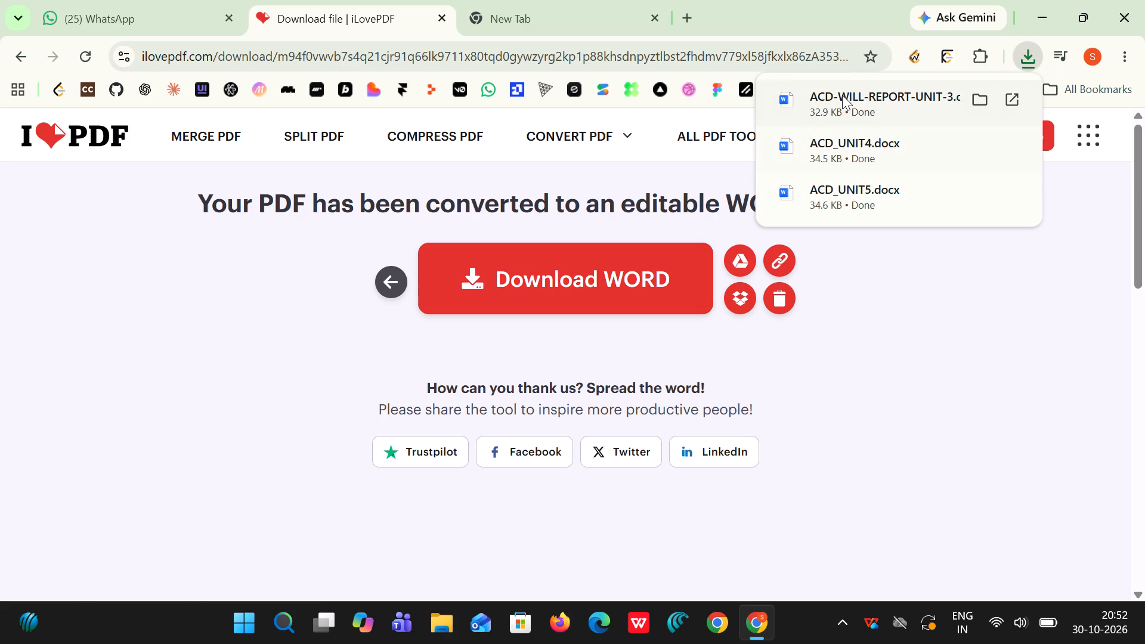
# Open the downloaded ACD-WILL-REPORT-UNIT-3 Word document in WPS Office.
pyautogui.click(842, 95)
pyautogui.doubleClick(842, 95)
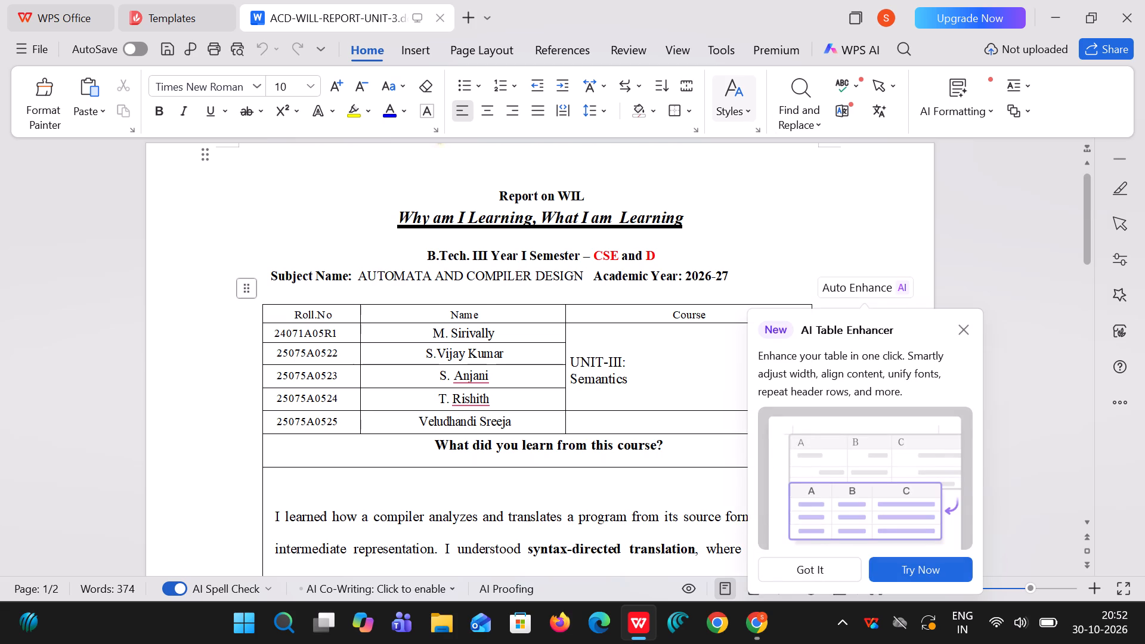
# Delete the entire last student row of the roll number and name table, just above "What did you learn from this course?".
pyautogui.moveTo(273, 419); pyautogui.dragTo(456, 428)
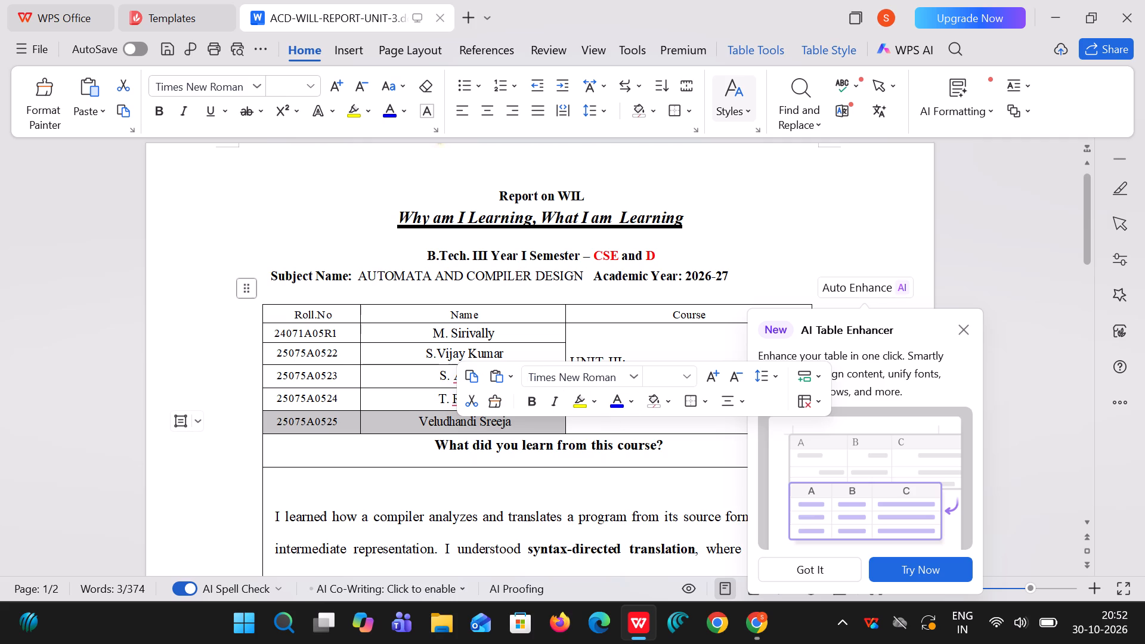
pyautogui.press('BackSpace')
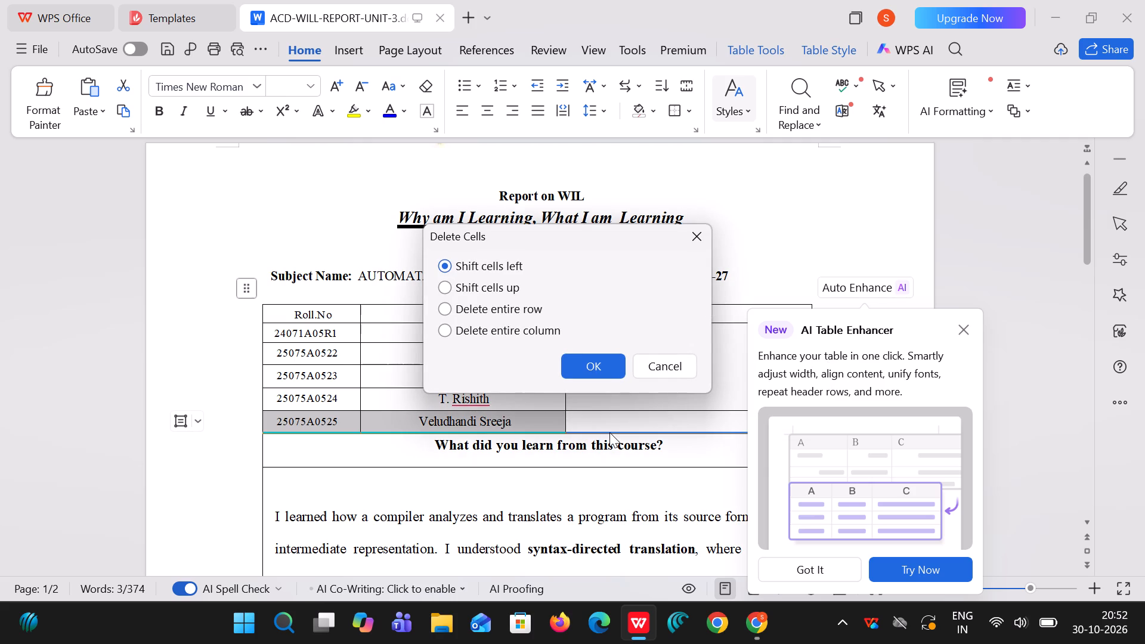
pyautogui.click(448, 315)
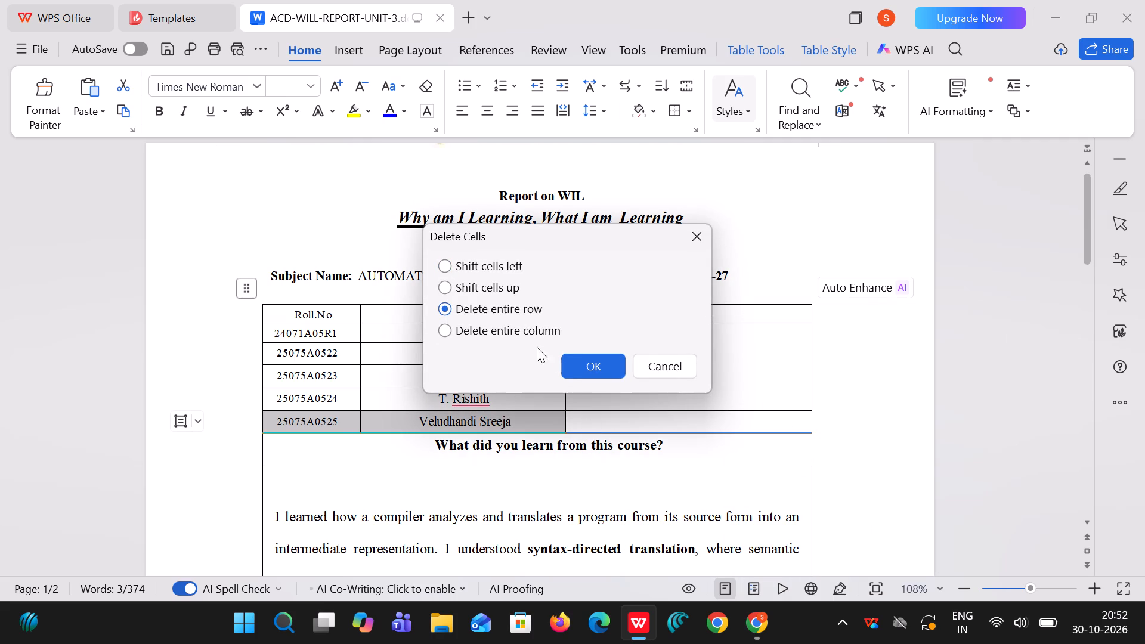
pyautogui.click(573, 366)
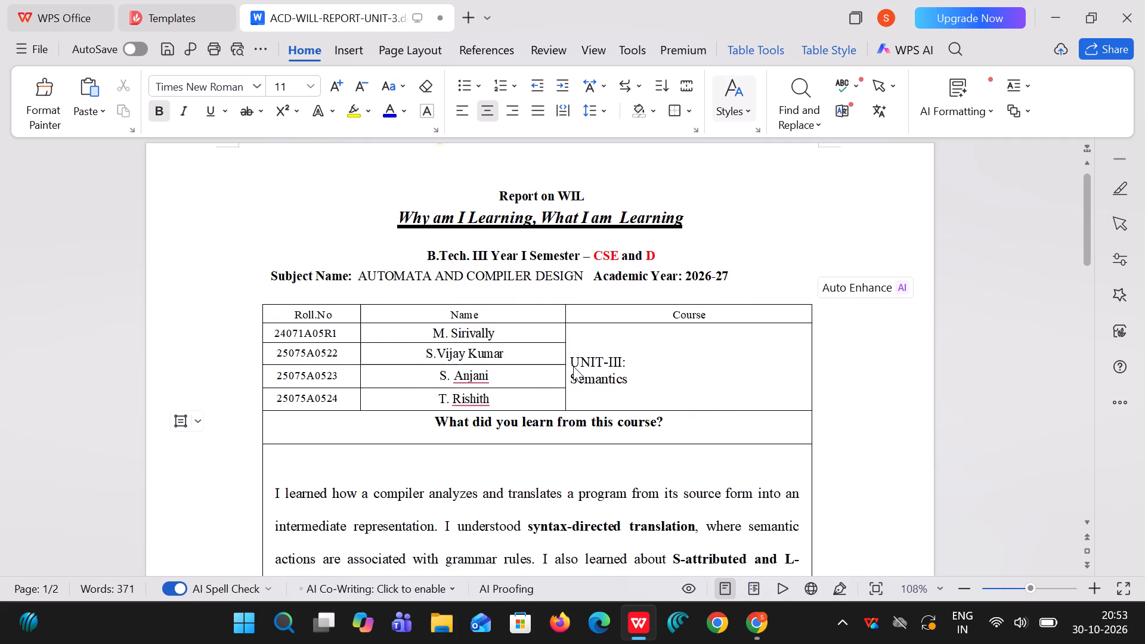
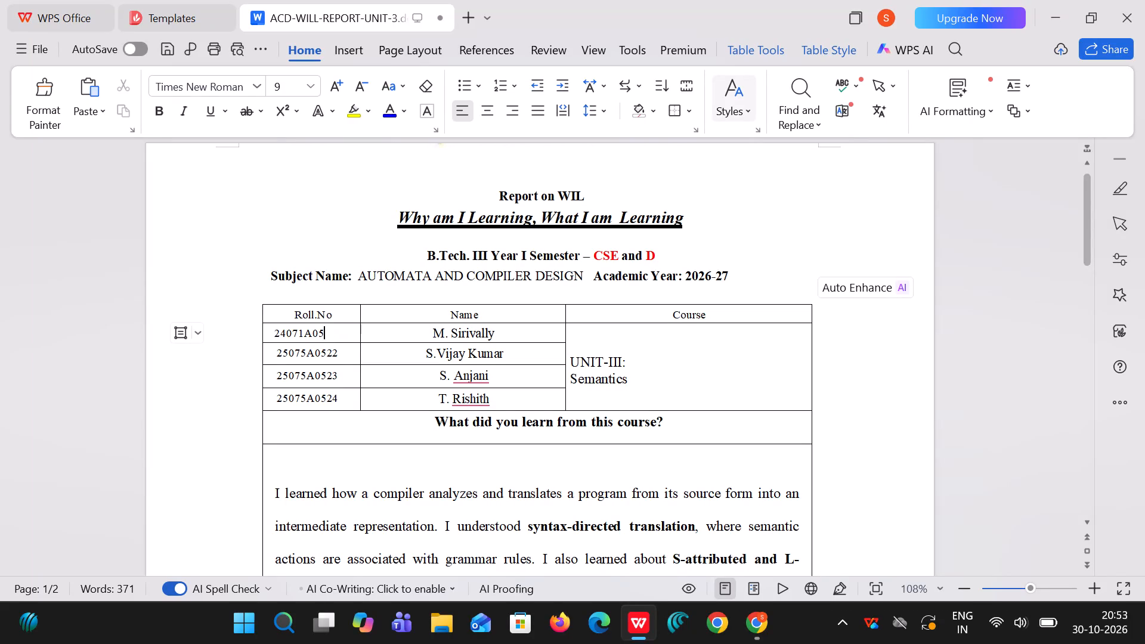
# Change the last two digits of the four students' roll numbers to 72, 74, 75 and 83, from the first row down.
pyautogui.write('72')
pyautogui.click(343, 353)
pyautogui.press('BackSpace')
pyautogui.press('BackSpace')
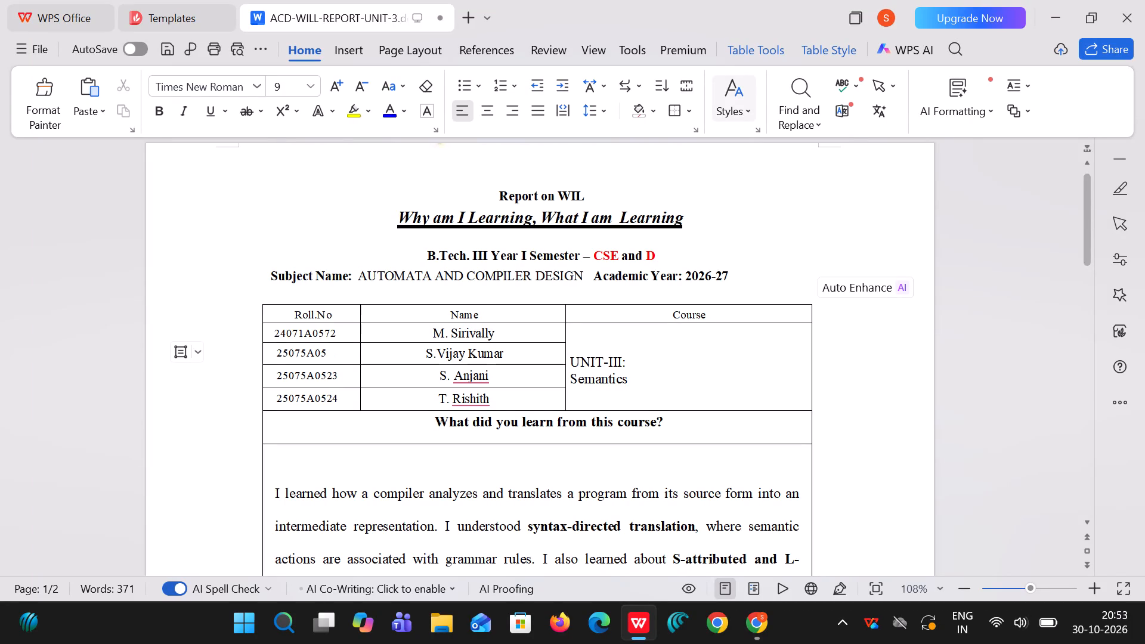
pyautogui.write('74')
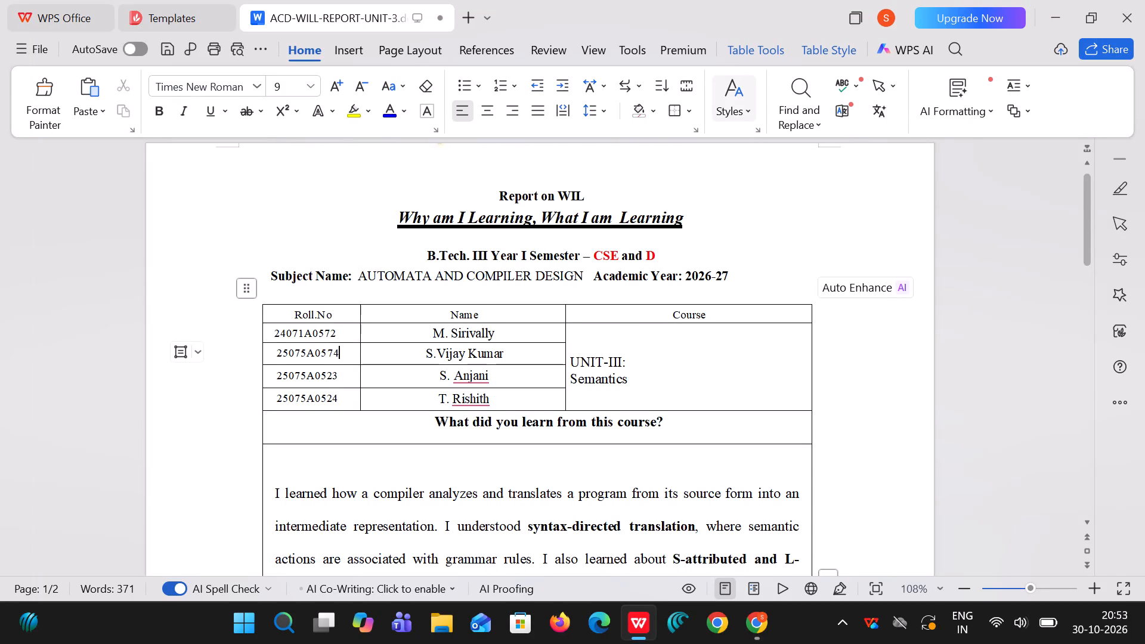
pyautogui.click(343, 374)
pyautogui.click(343, 374)
pyautogui.press('BackSpace')
pyautogui.press('BackSpace')
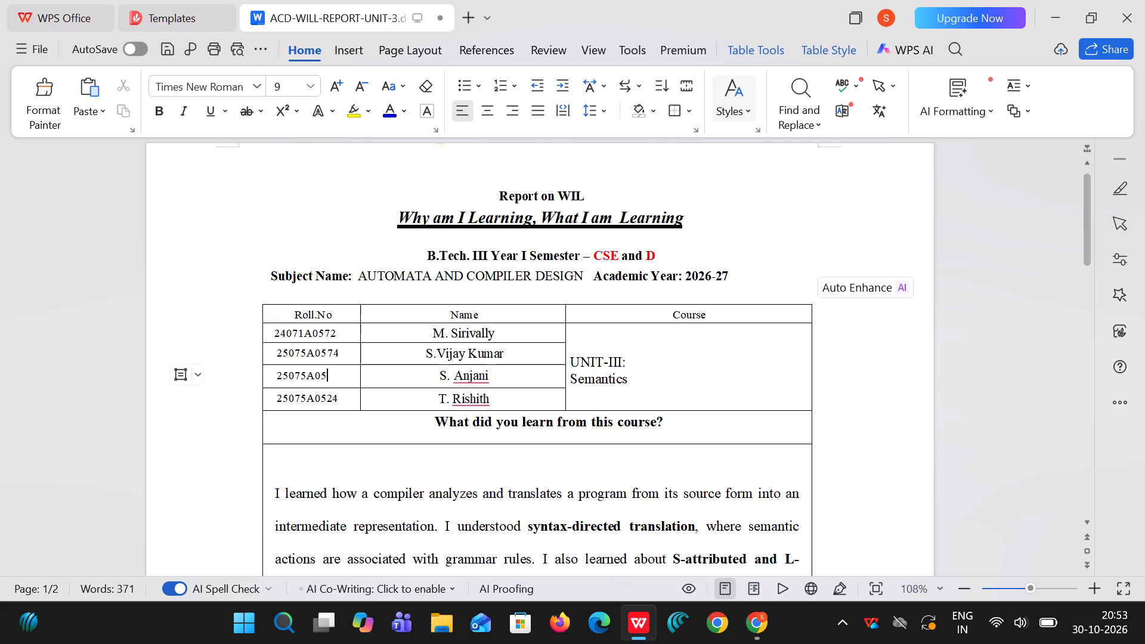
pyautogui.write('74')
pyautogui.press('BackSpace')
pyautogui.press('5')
pyautogui.click(342, 394)
pyautogui.press('BackSpace')
pyautogui.press('BackSpace')
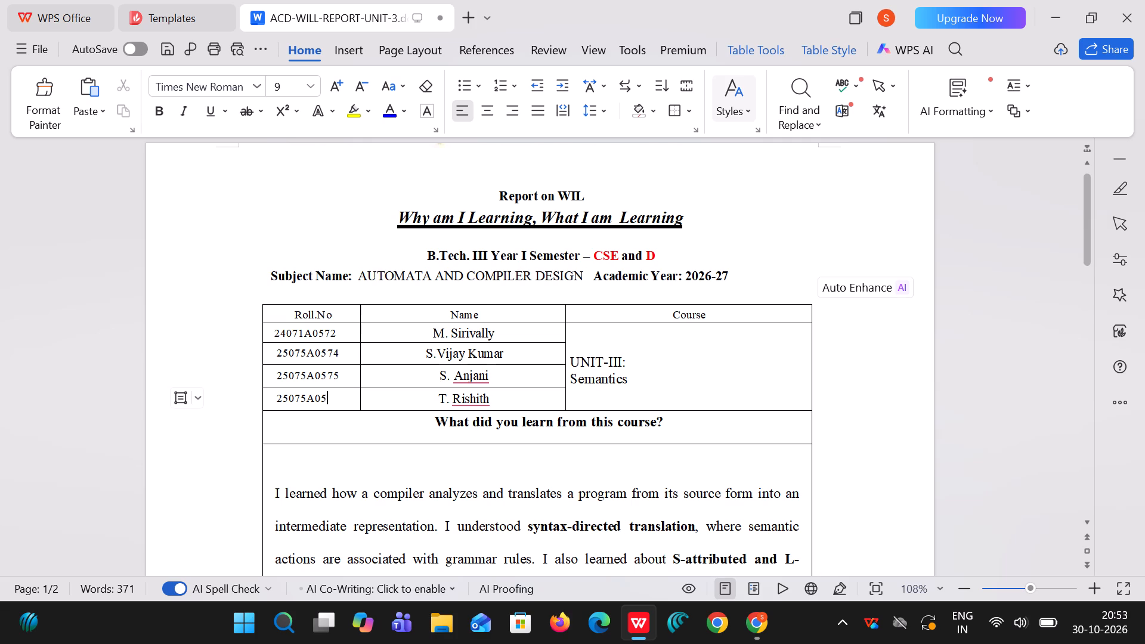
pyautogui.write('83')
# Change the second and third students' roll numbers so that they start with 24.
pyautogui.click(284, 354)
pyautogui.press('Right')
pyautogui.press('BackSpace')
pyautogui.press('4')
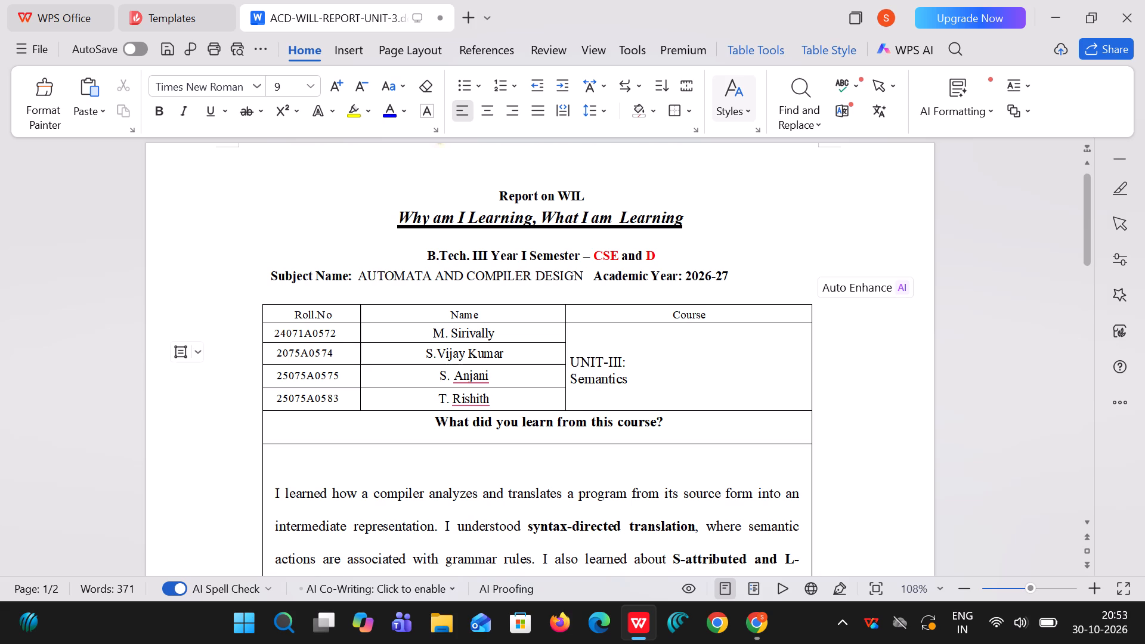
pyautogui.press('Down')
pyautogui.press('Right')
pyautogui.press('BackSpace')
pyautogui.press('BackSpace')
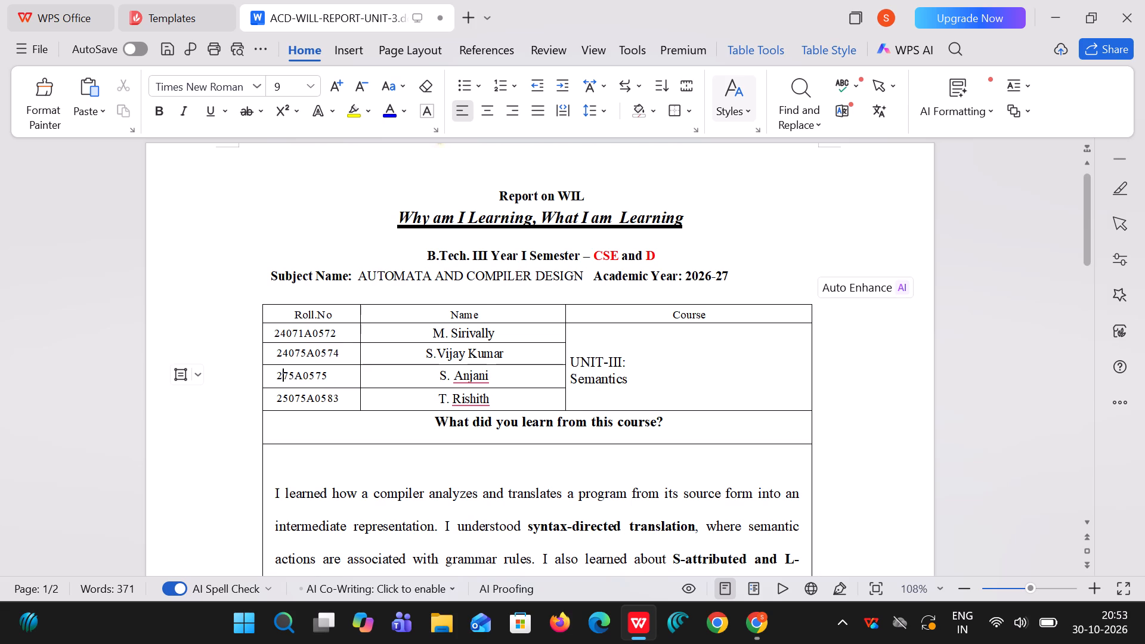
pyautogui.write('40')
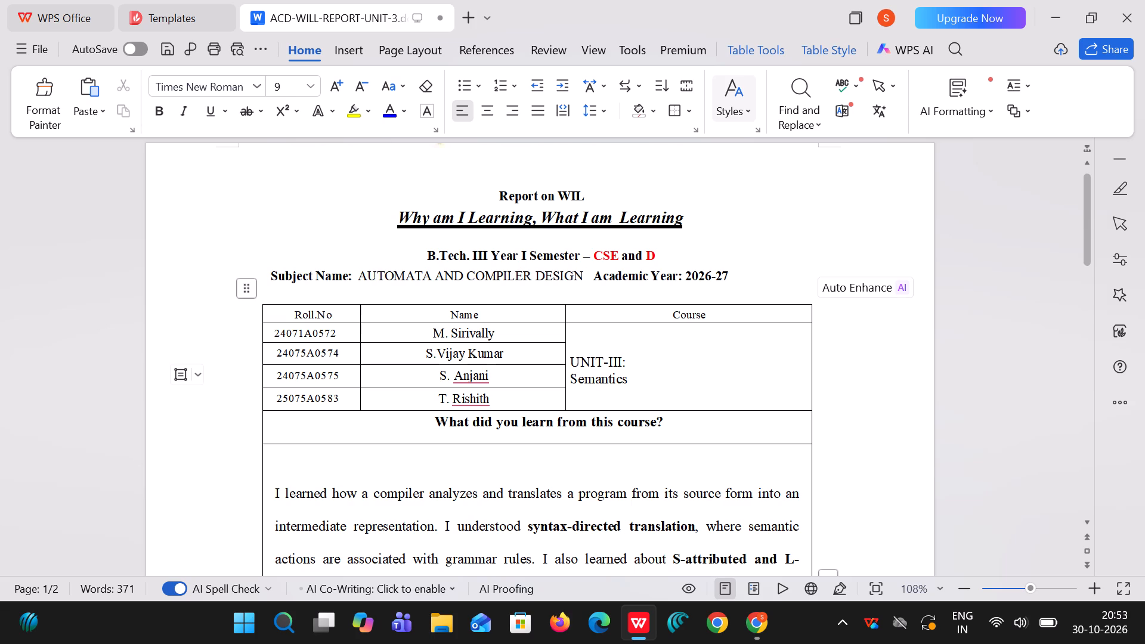
# Copy the first student's roll number and reuse it for the second student's, keeping the ending 74.
pyautogui.click(278, 333)
pyautogui.moveTo(278, 333); pyautogui.dragTo(290, 332)
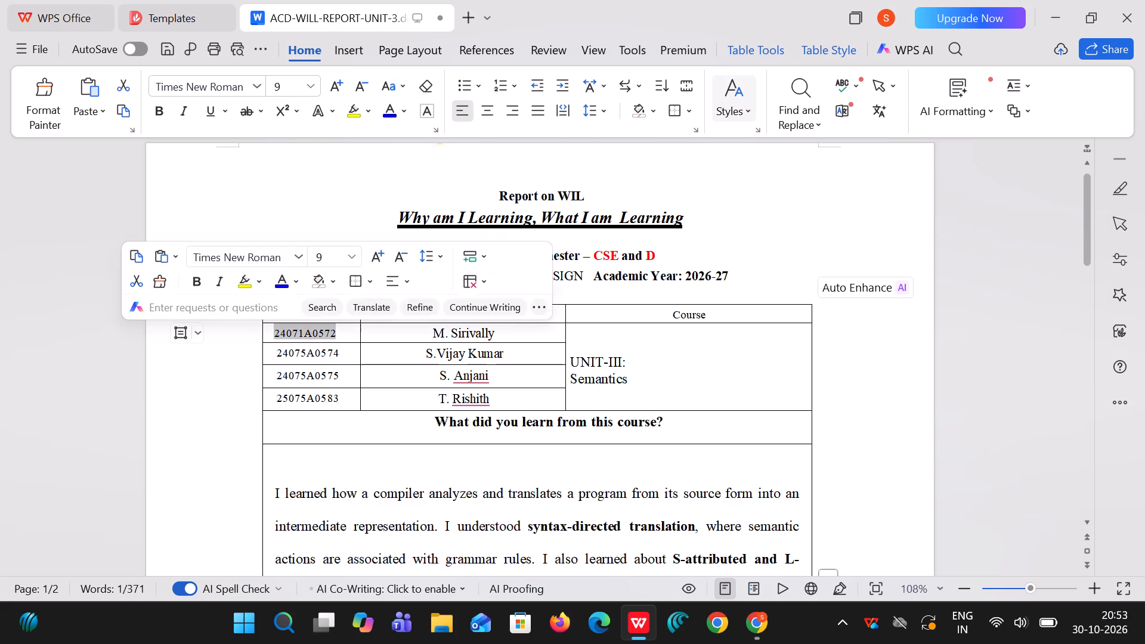
pyautogui.hotkey('ctrl', 'c')
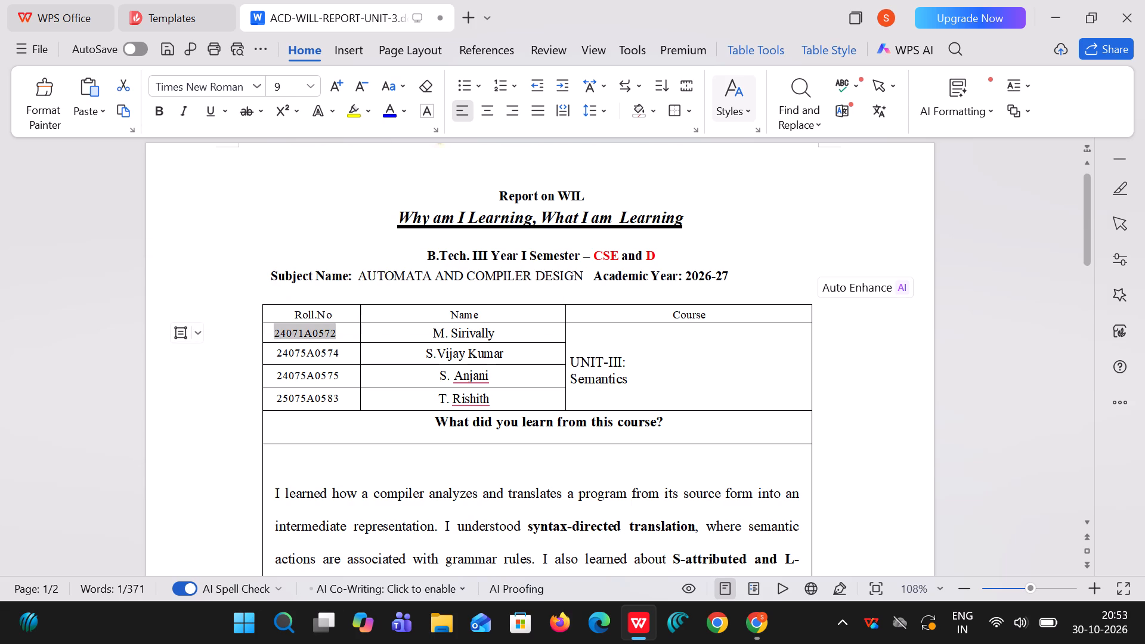
pyautogui.click(331, 356)
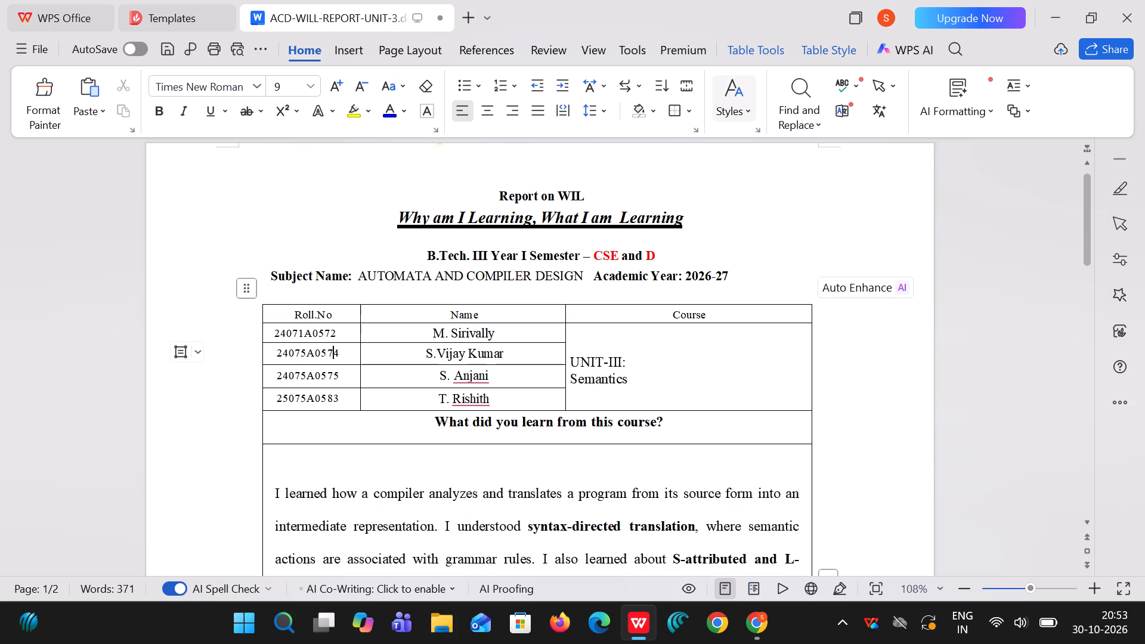
pyautogui.press('BackSpace')
pyautogui.press('BackSpace')
pyautogui.press('BackSpace')
pyautogui.press('BackSpace')
pyautogui.press('BackSpace')
pyautogui.press('BackSpace')
pyautogui.press('BackSpace')
pyautogui.press('BackSpace')
pyautogui.press('BackSpace')
pyautogui.hotkey('ctrl', 'v')
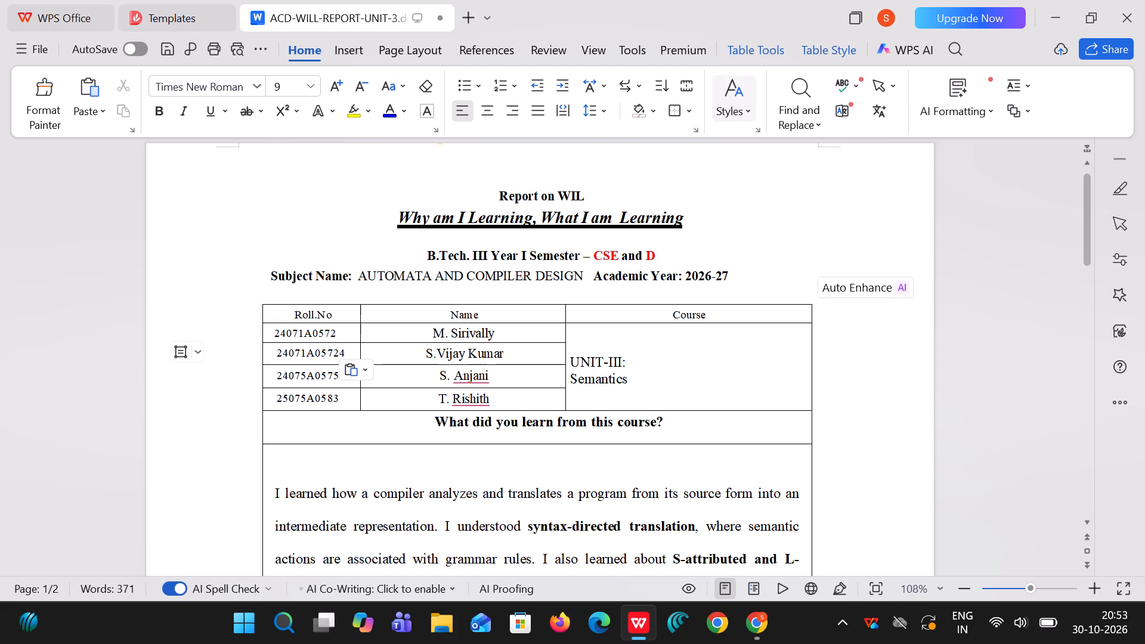
pyautogui.press('BackSpace')
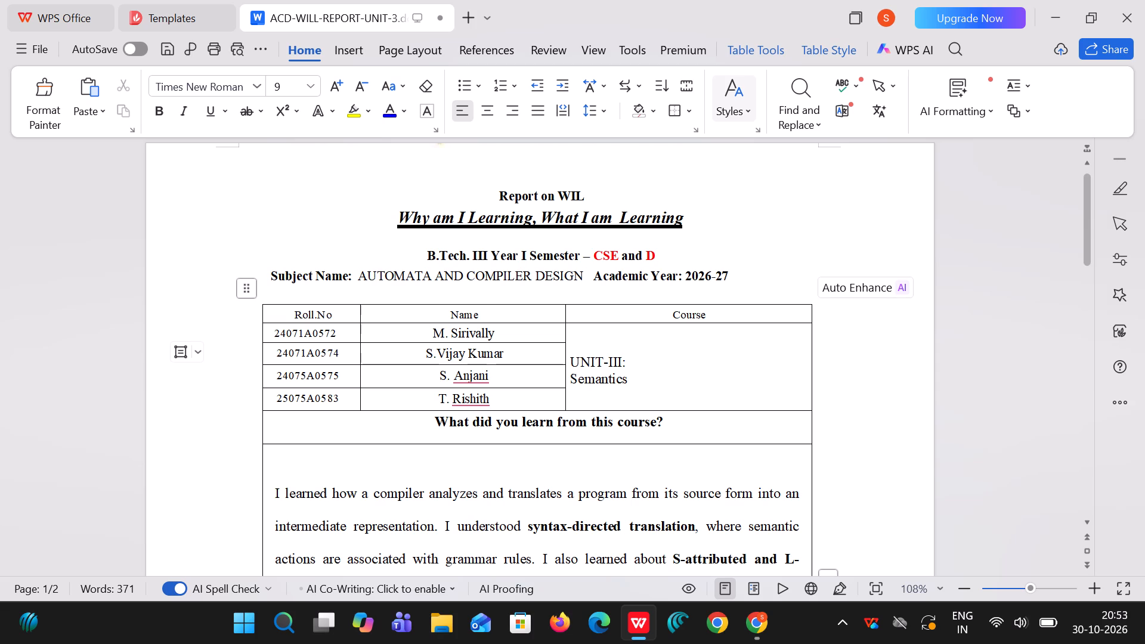
# Replace the third student's roll number with the copied roll number, changed to end in 75.
pyautogui.click(335, 376)
pyautogui.press('BackSpace')
pyautogui.press('BackSpace')
pyautogui.press('BackSpace')
pyautogui.press('BackSpace')
pyautogui.press('BackSpace')
pyautogui.press('BackSpace')
pyautogui.press('BackSpace')
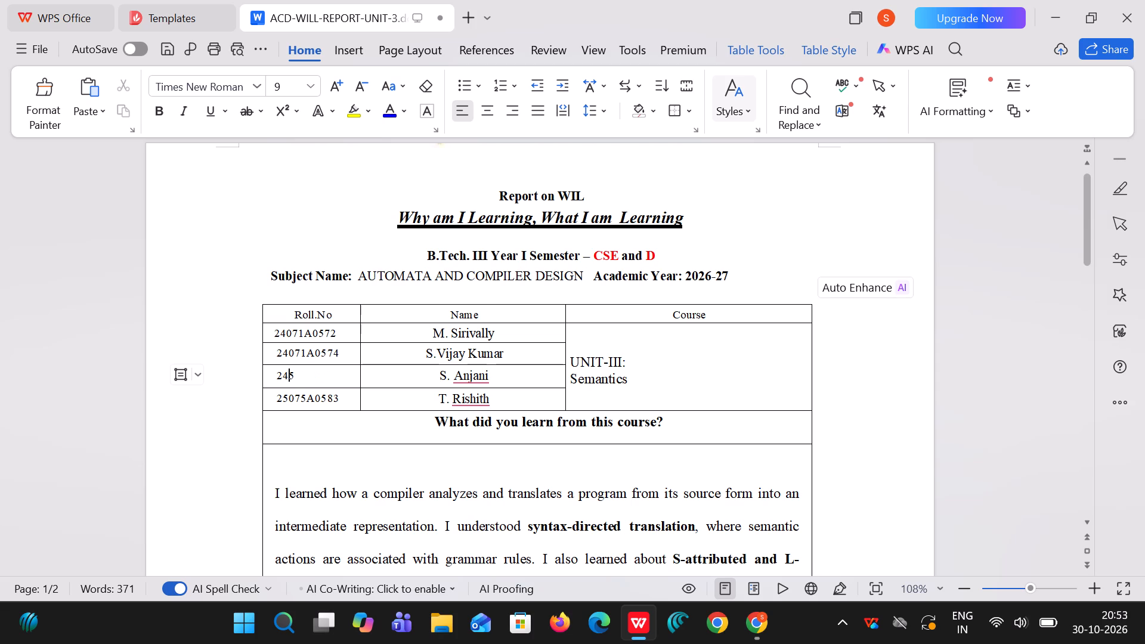
pyautogui.press('BackSpace')
pyautogui.press('BackSpace')
pyautogui.hotkey('ctrl', 'v')
pyautogui.press('BackSpace')
# Replace the fourth student's roll number with the copied roll number, changed to end in 83.
pyautogui.click(335, 395)
pyautogui.press('BackSpace')
pyautogui.press('BackSpace')
pyautogui.press('BackSpace')
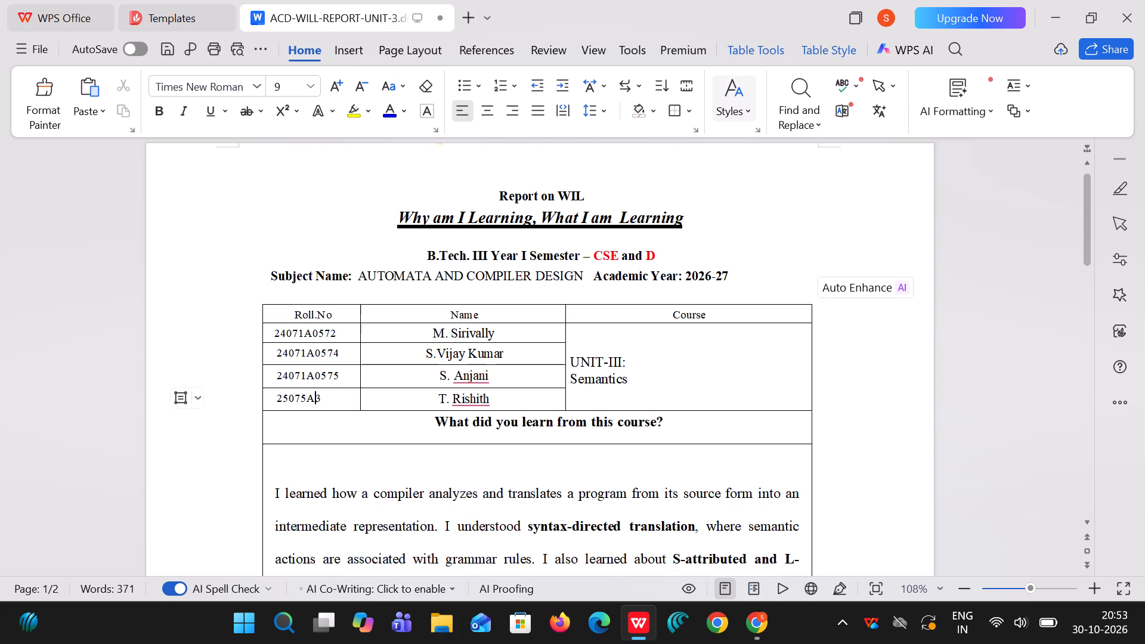
pyautogui.press('BackSpace')
pyautogui.press('BackSpace')
pyautogui.press('BackSpace')
pyautogui.press('BackSpace')
pyautogui.press('BackSpace')
pyautogui.press('BackSpace')
pyautogui.hotkey('ctrl', 'v')
pyautogui.press('BackSpace')
pyautogui.press('BackSpace')
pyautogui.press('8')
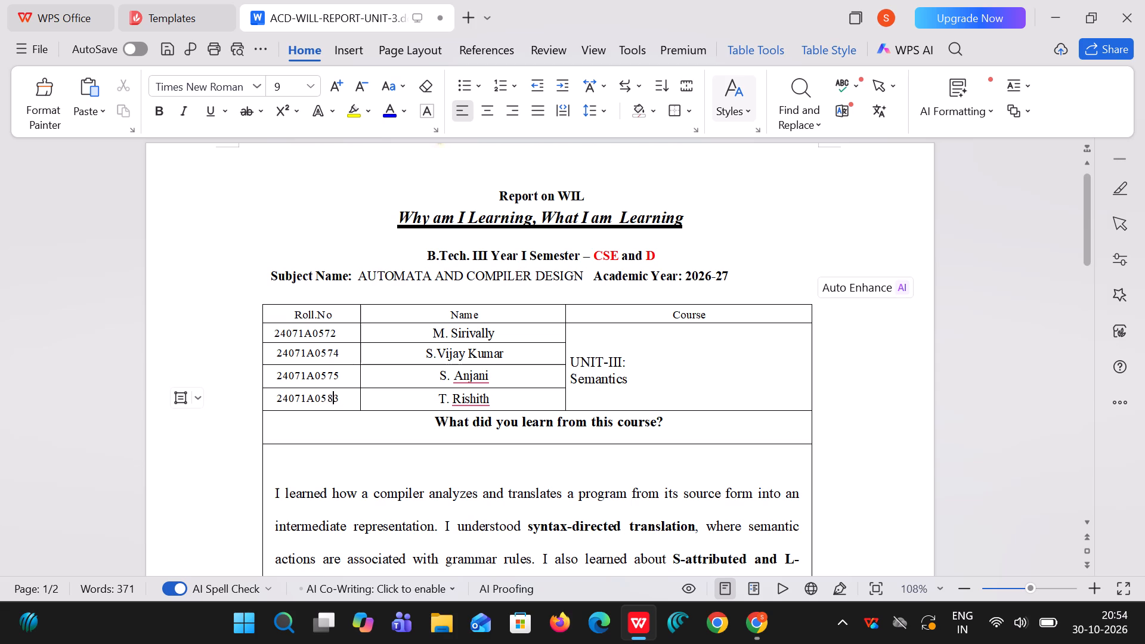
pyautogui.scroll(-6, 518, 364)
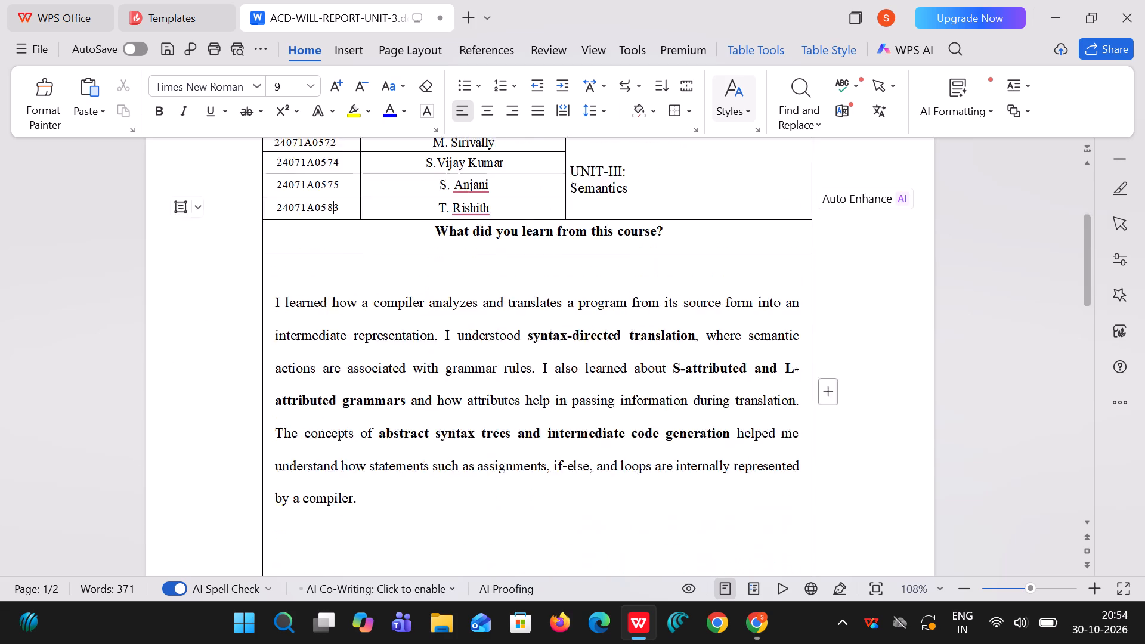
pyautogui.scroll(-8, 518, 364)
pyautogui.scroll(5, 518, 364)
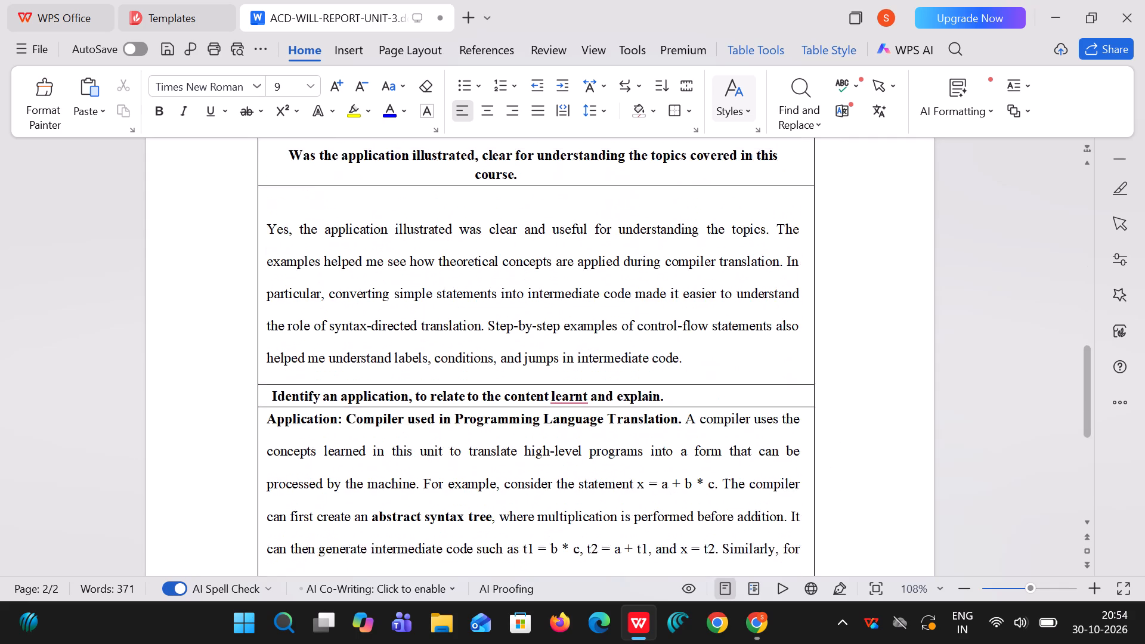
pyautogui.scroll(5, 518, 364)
# Replace the name in the first student row of the table with the new student's initial and name.
pyautogui.click(506, 338)
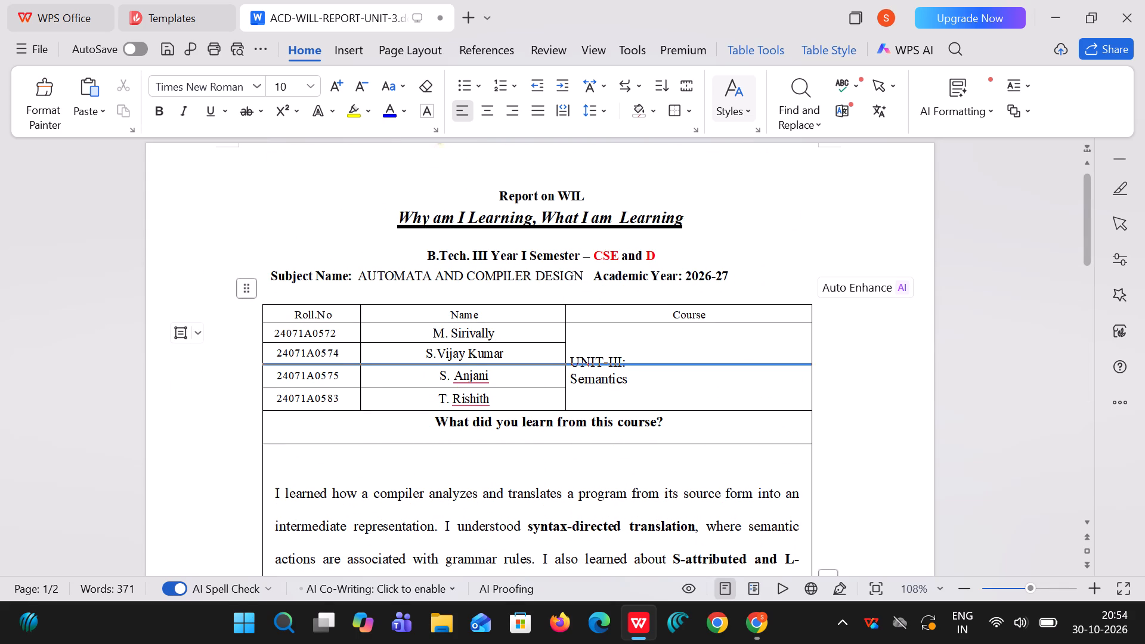
pyautogui.press('BackSpace')
pyautogui.press('BackSpace')
pyautogui.press('BackSpace')
pyautogui.press('BackSpace')
pyautogui.press('BackSpace')
pyautogui.press('BackSpace')
pyautogui.press('BackSpace')
pyautogui.press('BackSpace')
pyautogui.press('BackSpace')
pyautogui.press('BackSpace')
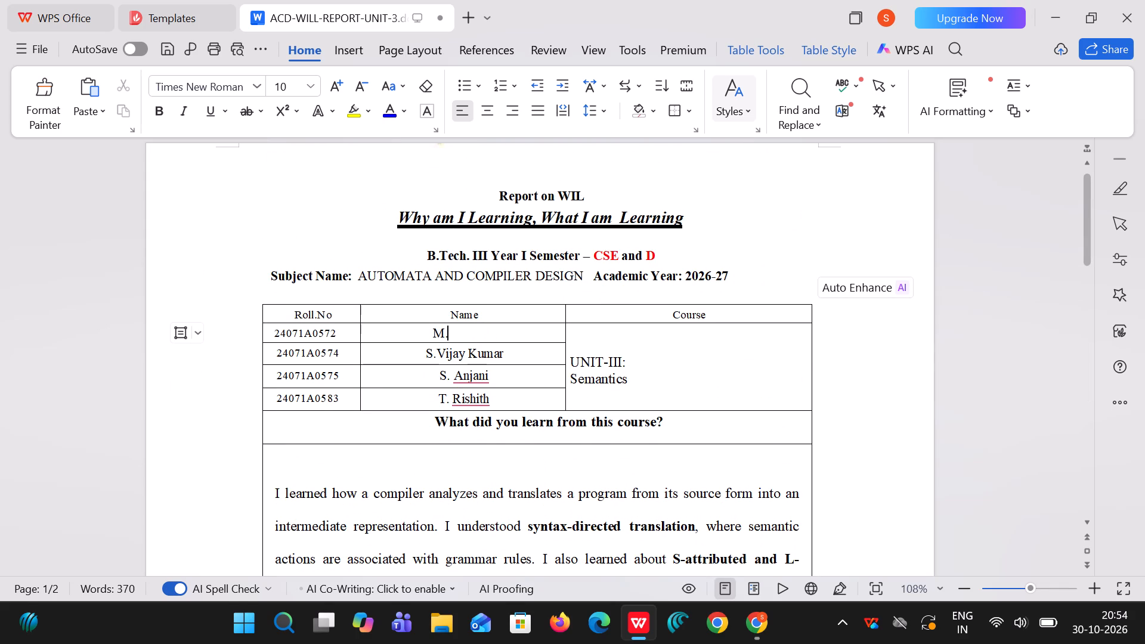
pyautogui.press('BackSpace')
pyautogui.press('BackSpace')
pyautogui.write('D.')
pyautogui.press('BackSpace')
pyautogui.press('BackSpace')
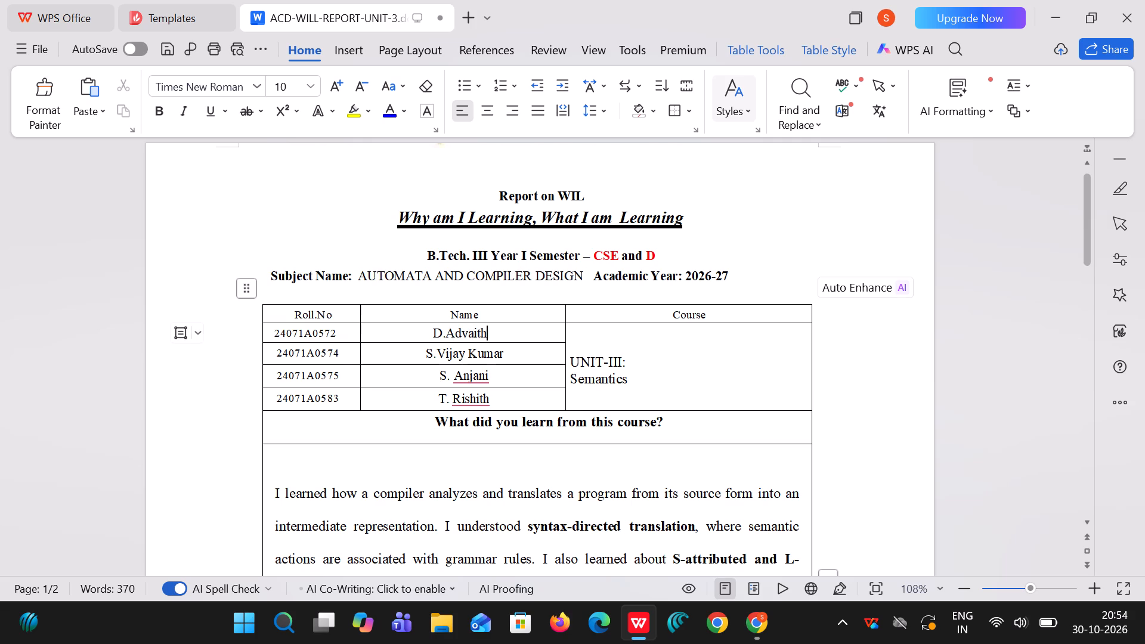
# Replace the name in the second student row of the table with the new student's initial and name.
pyautogui.click(500, 354)
pyautogui.press('Right')
pyautogui.press('BackSpace')
pyautogui.press('BackSpace')
pyautogui.press('BackSpace')
pyautogui.press('BackSpace')
pyautogui.press('BackSpace')
pyautogui.press('BackSpace')
pyautogui.press('BackSpace')
pyautogui.press('BackSpace')
pyautogui.press('BackSpace')
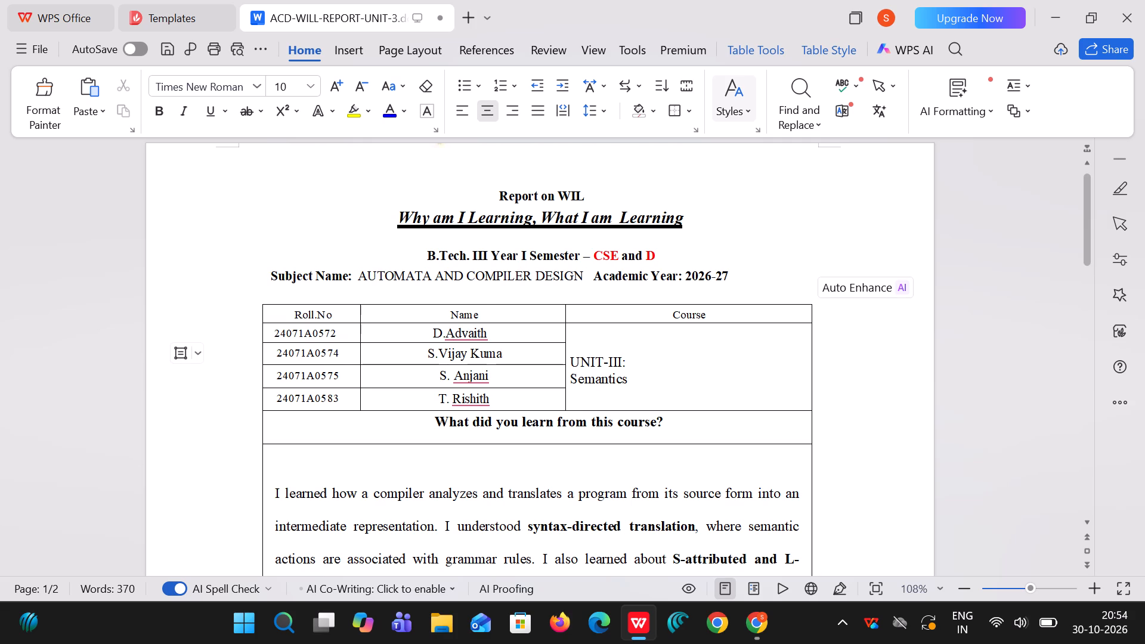
pyautogui.press('BackSpace')
pyautogui.press('BackSpace')
pyautogui.press('BackSpace')
pyautogui.press('BackSpace')
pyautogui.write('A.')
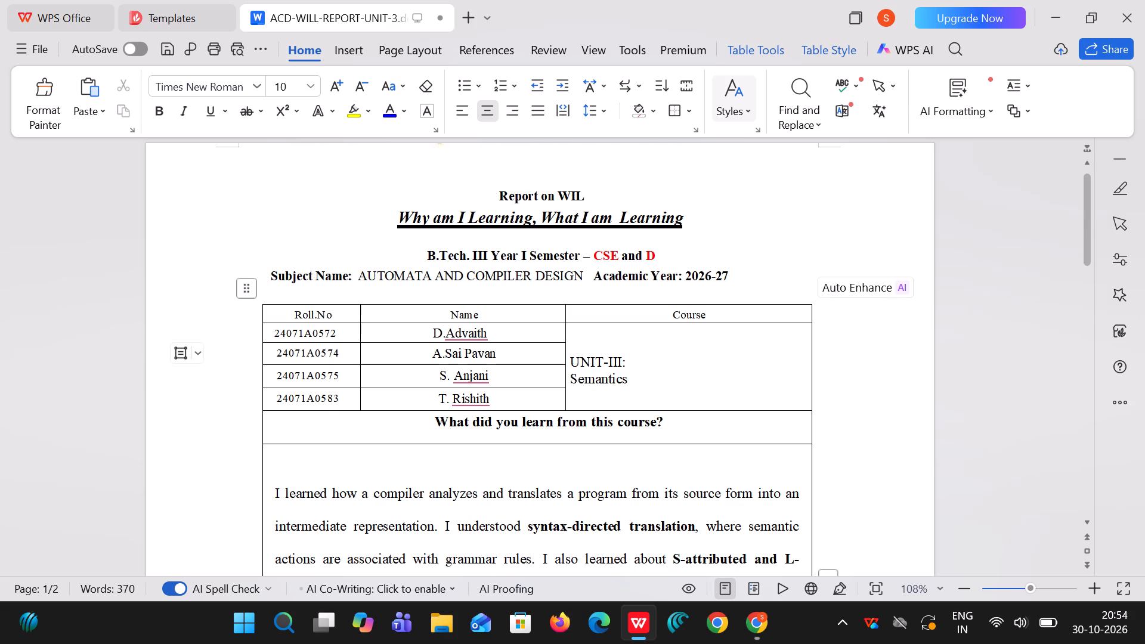
# Replace the name in the third student row with the new student's initial and name, space-indented to line up with the names above.
pyautogui.click(493, 380)
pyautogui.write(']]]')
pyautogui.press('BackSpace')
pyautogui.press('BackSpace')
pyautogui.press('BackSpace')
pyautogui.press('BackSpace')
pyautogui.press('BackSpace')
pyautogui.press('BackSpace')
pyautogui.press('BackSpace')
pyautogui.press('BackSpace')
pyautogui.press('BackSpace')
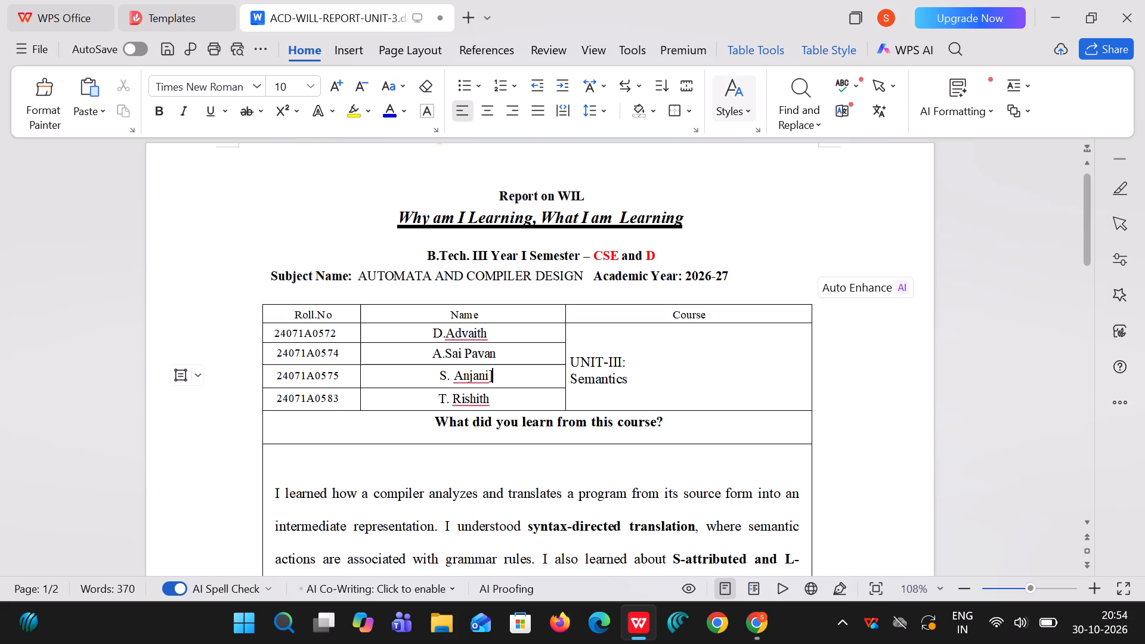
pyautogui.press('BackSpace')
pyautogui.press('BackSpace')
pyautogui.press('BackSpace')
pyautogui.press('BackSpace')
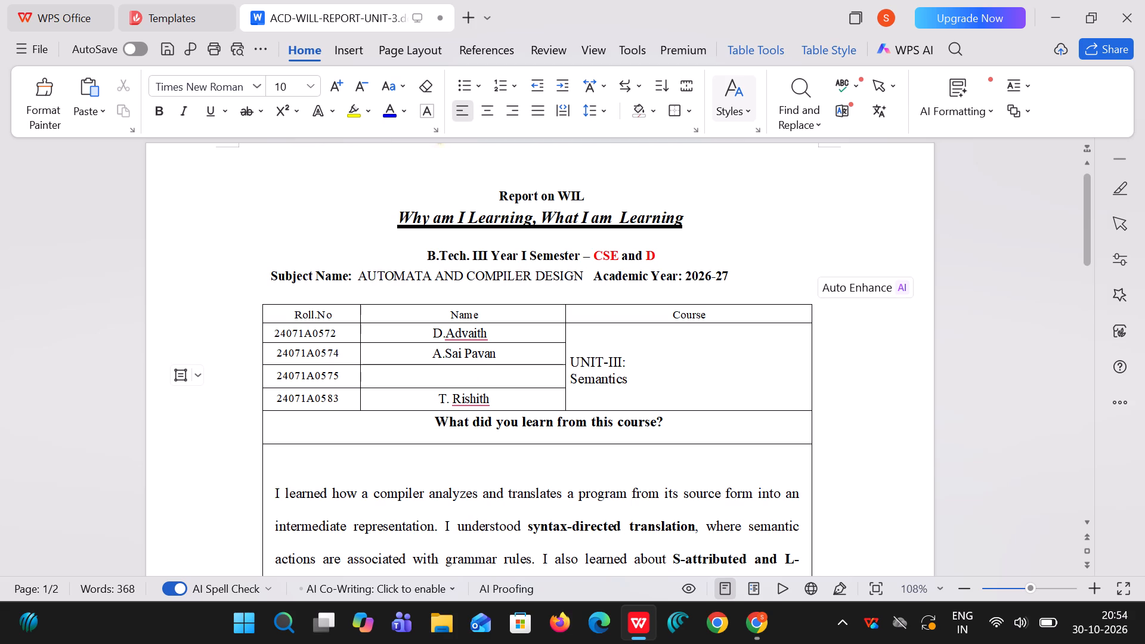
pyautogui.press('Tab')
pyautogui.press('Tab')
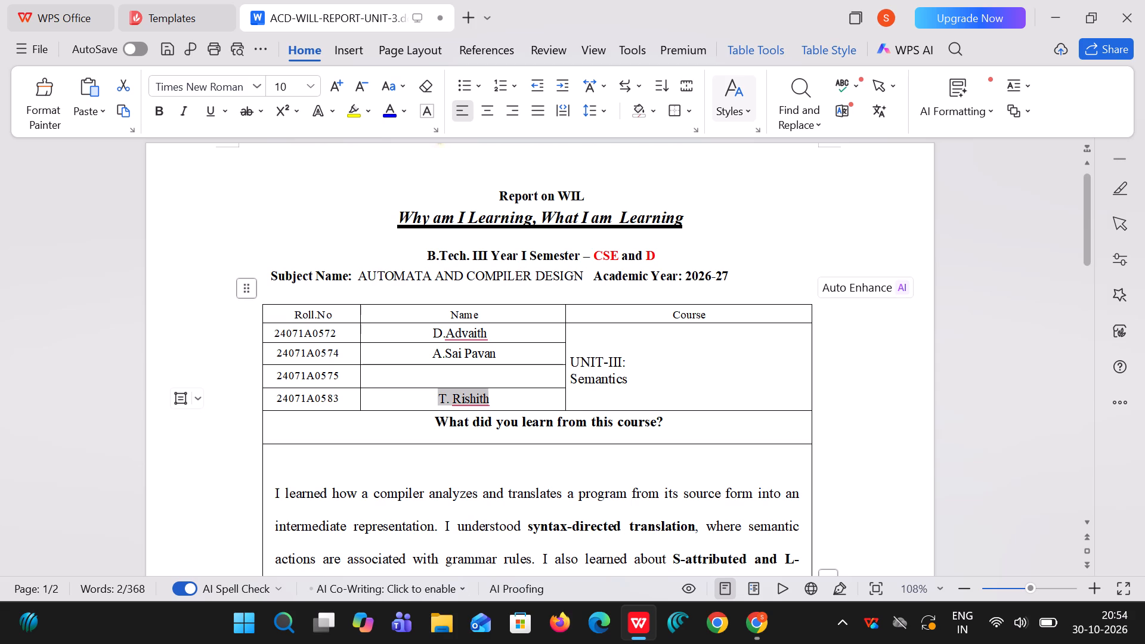
pyautogui.click(471, 380)
pyautogui.press('Tab')
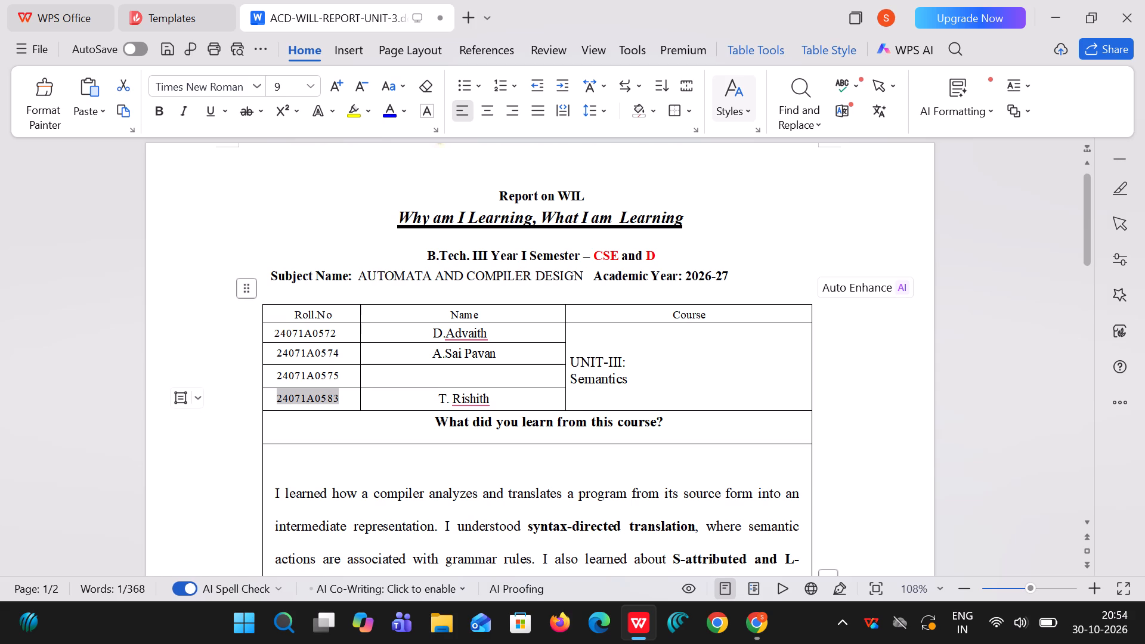
pyautogui.click(471, 380)
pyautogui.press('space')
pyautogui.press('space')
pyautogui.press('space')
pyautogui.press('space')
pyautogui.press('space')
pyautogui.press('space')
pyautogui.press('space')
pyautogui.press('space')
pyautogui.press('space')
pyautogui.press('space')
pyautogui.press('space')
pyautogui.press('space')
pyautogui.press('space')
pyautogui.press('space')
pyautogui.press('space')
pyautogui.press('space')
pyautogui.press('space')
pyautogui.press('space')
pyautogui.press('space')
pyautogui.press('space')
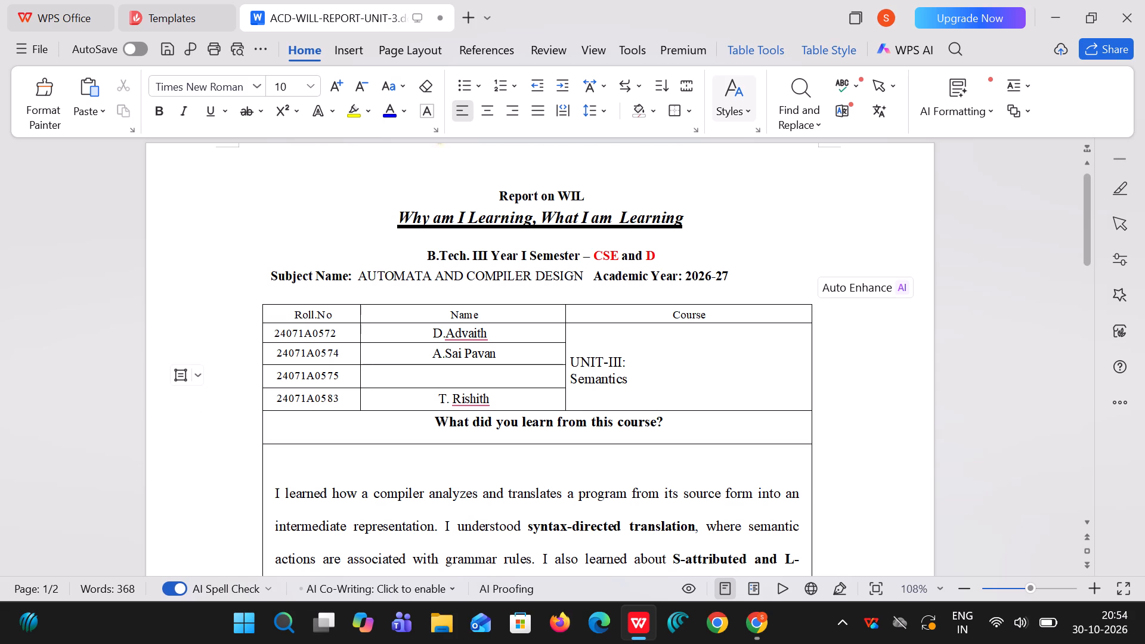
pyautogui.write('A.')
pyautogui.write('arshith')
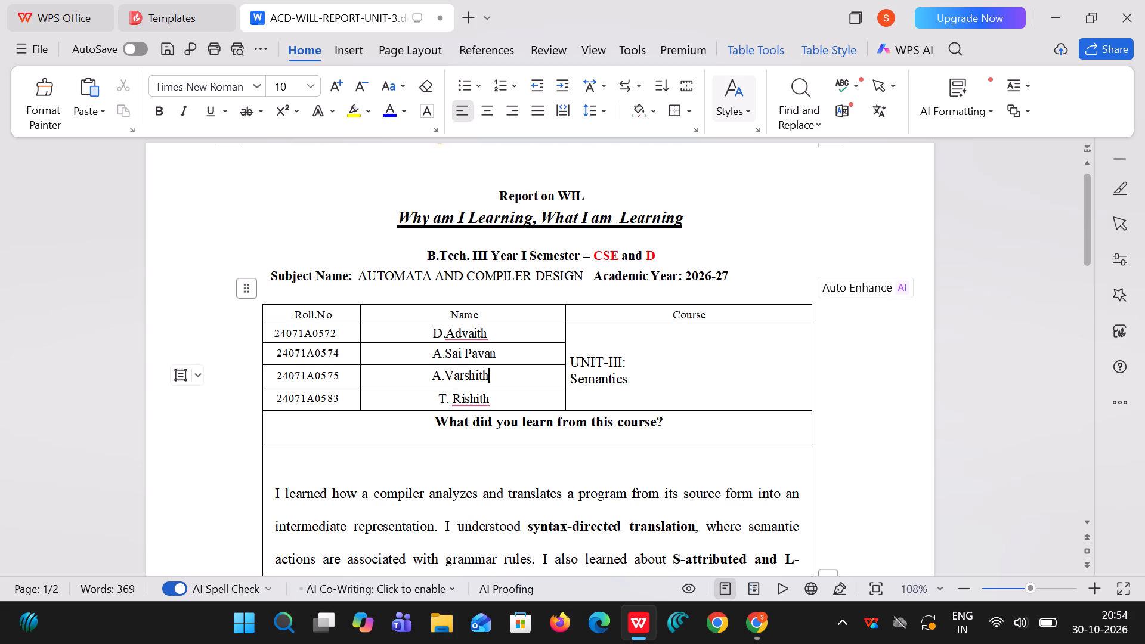
# Replace the name in the fourth student row of the table with the new student's initial and name.
pyautogui.click(505, 400)
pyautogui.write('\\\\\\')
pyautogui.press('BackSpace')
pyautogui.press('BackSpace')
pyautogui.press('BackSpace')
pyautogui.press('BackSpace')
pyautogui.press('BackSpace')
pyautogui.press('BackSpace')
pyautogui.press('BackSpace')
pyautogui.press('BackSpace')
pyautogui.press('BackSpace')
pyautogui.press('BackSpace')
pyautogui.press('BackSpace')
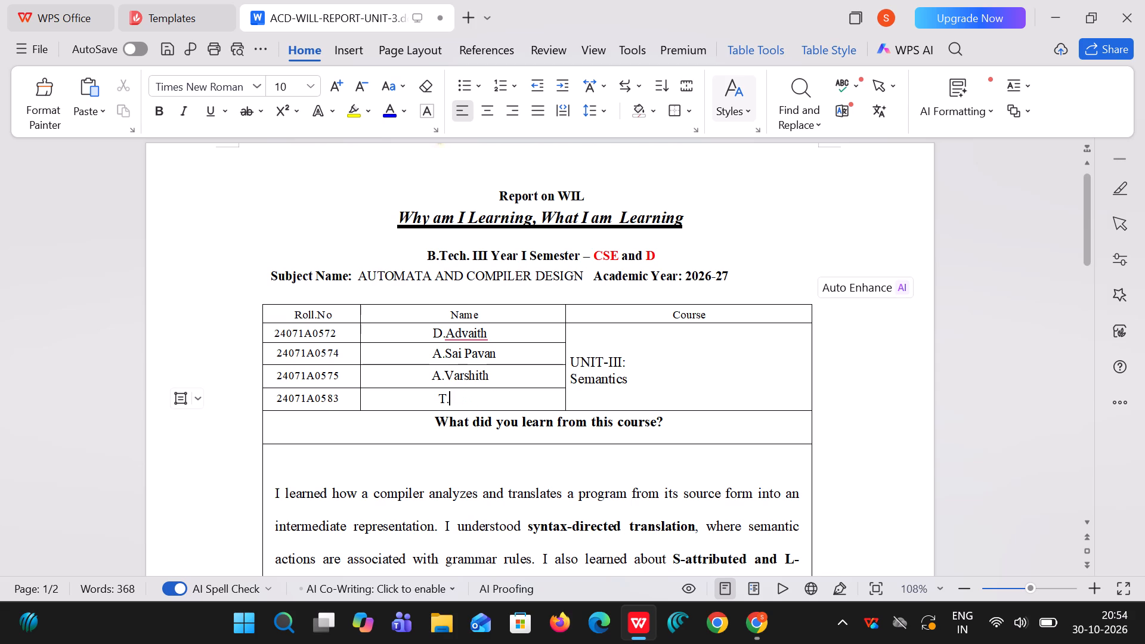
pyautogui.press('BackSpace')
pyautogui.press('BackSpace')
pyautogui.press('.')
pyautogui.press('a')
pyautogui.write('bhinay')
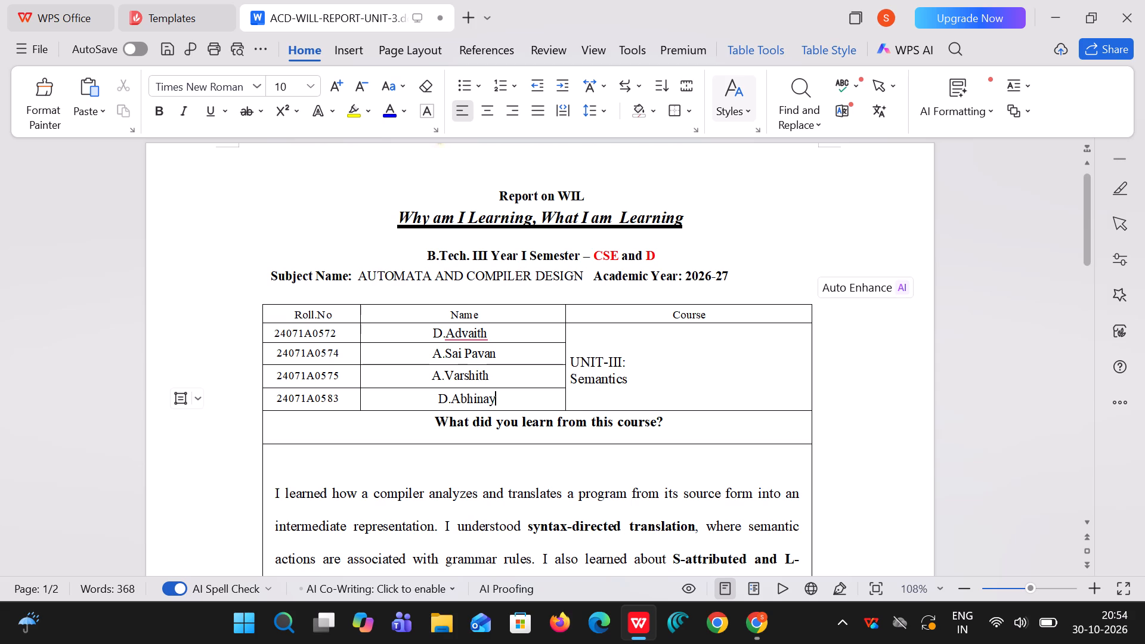
# Re-indent the fourth student's name with spaces so it lines up with the names in the rows above.
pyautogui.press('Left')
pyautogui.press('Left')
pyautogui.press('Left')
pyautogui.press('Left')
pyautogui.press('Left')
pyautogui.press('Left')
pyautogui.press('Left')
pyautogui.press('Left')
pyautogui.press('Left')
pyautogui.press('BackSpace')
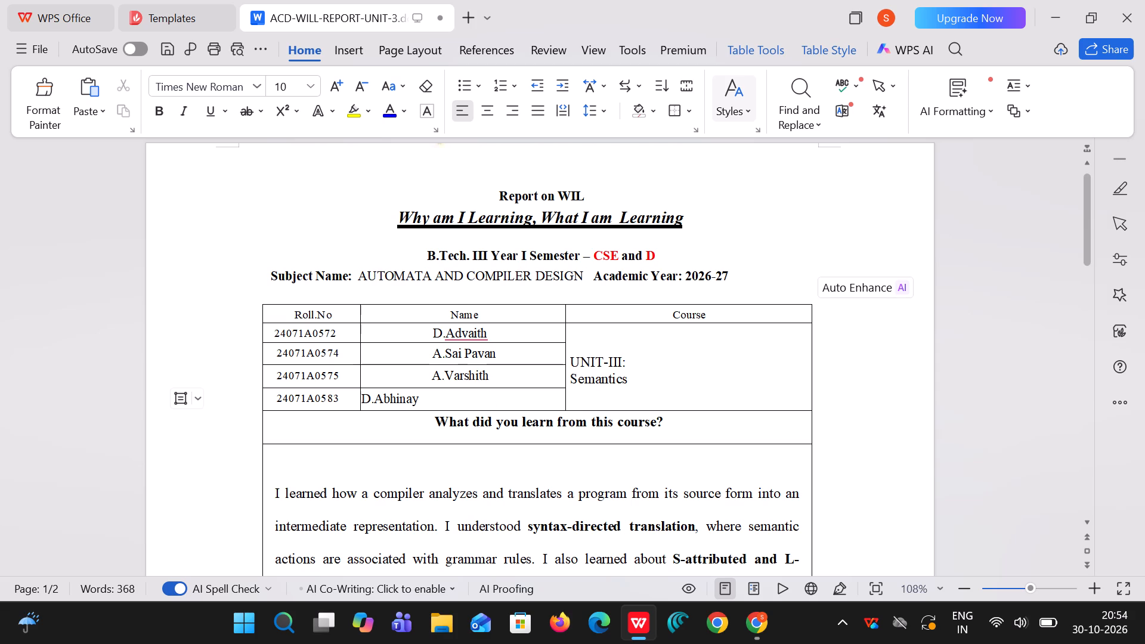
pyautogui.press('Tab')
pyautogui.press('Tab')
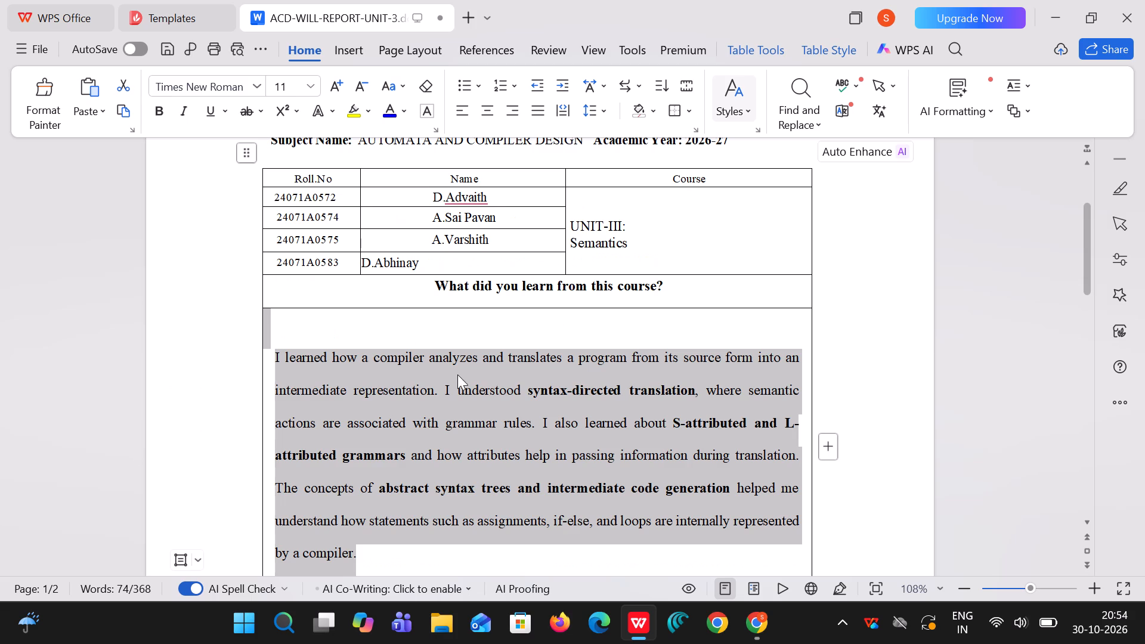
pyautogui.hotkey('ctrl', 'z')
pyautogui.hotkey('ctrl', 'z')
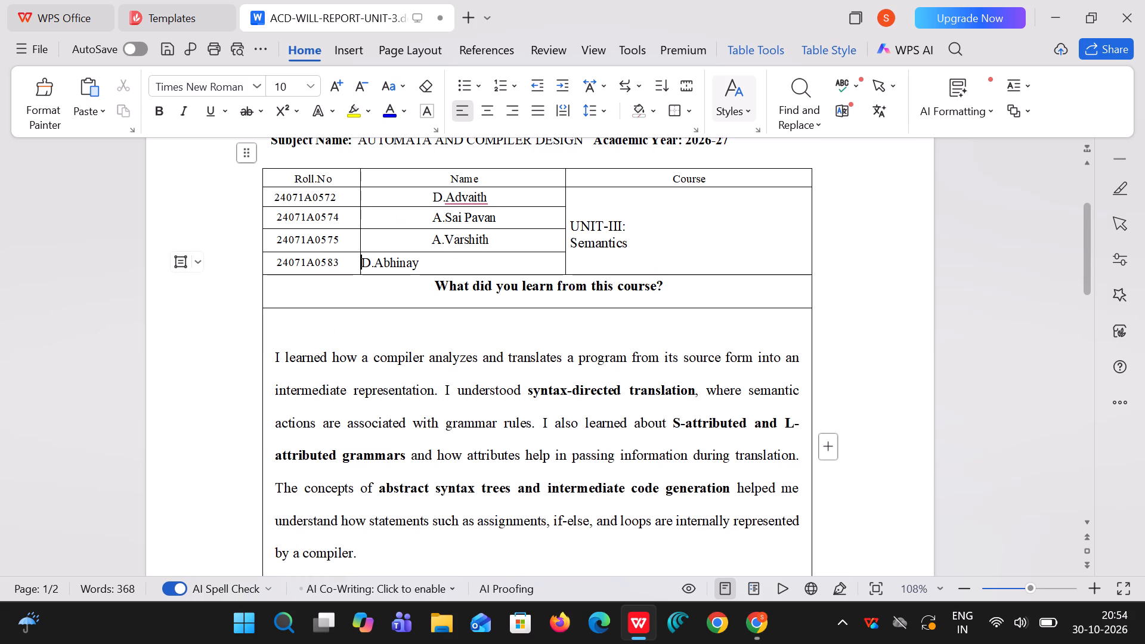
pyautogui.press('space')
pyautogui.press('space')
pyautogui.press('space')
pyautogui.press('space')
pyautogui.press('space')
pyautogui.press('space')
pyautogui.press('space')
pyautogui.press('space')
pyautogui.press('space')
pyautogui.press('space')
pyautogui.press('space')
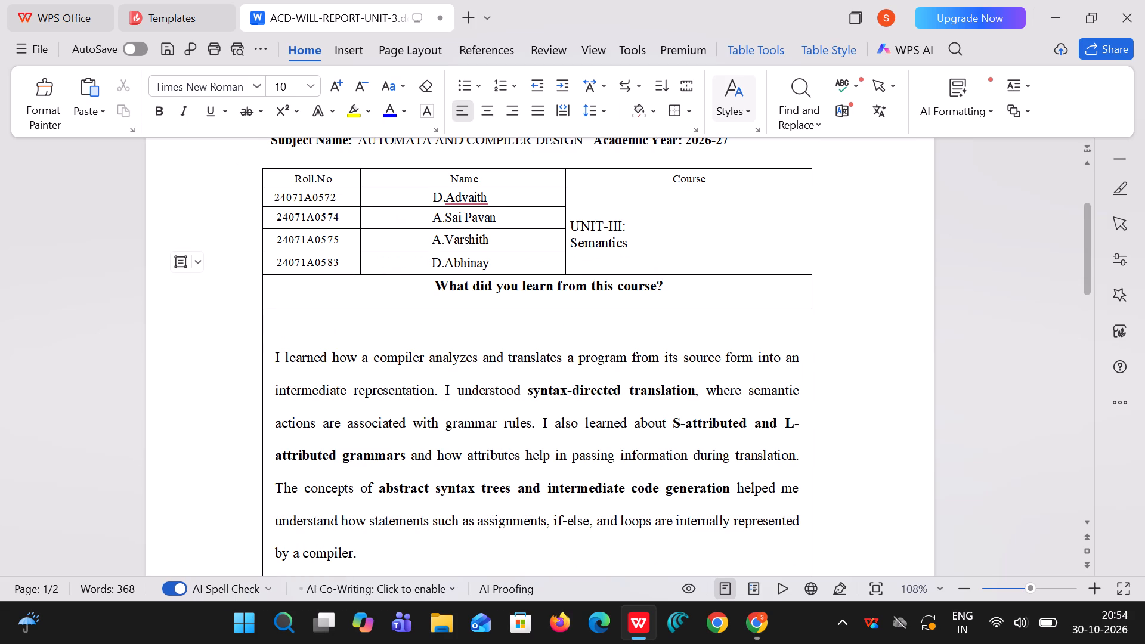
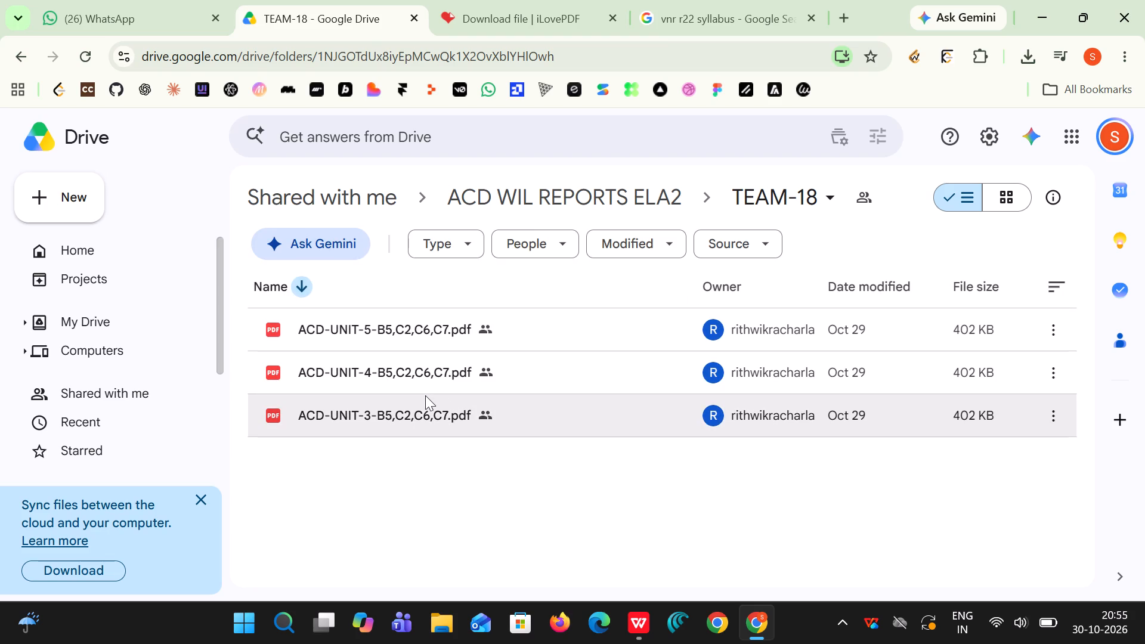
# Switch back to WPS Office, where the Unit 3 report's print output is waiting for a file name.
pyautogui.hotkey('alt', 'Tab')
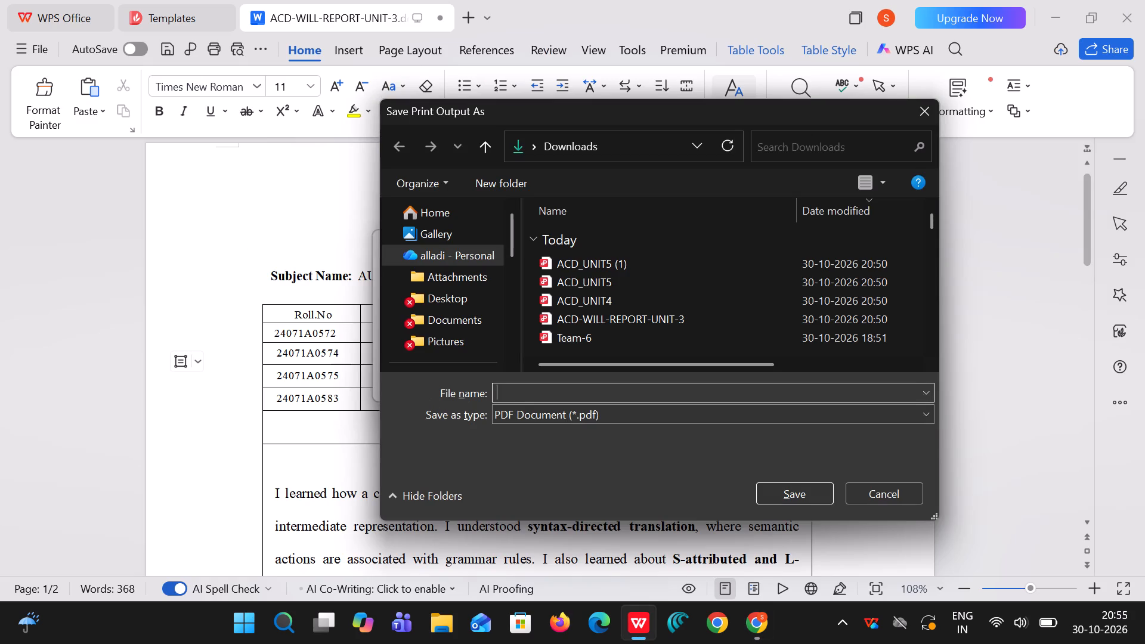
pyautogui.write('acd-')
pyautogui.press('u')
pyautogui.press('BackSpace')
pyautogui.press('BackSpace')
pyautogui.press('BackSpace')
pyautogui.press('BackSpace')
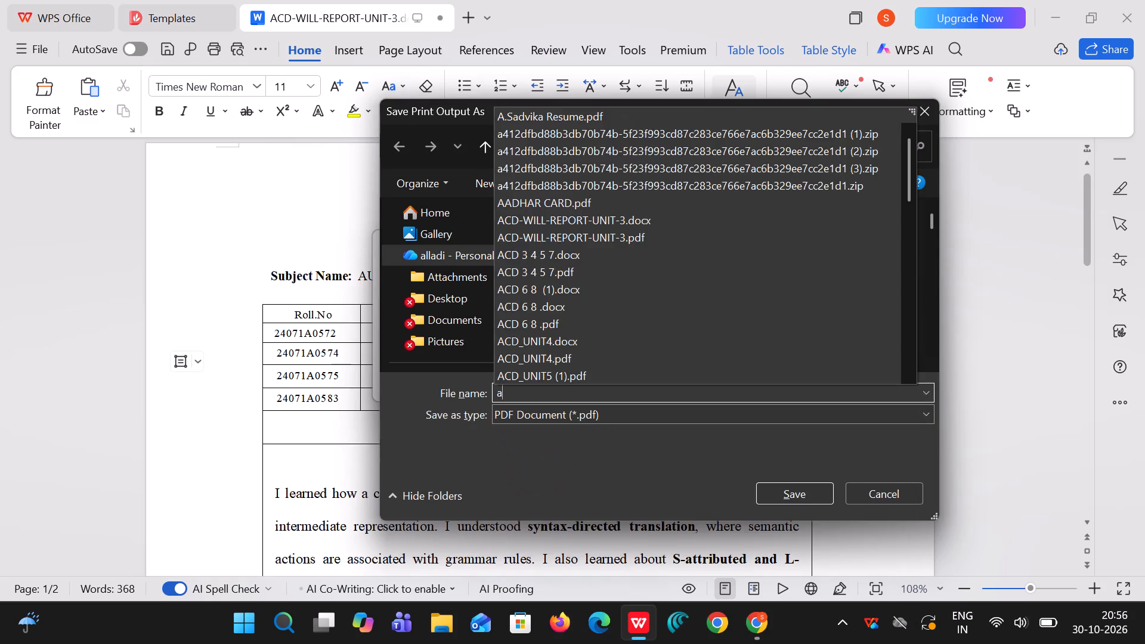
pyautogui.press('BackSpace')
# Save the Unit 3 report's print output as a PDF named ACD-UNIT-3-72,74,75,83 in Downloads.
pyautogui.write('AC')
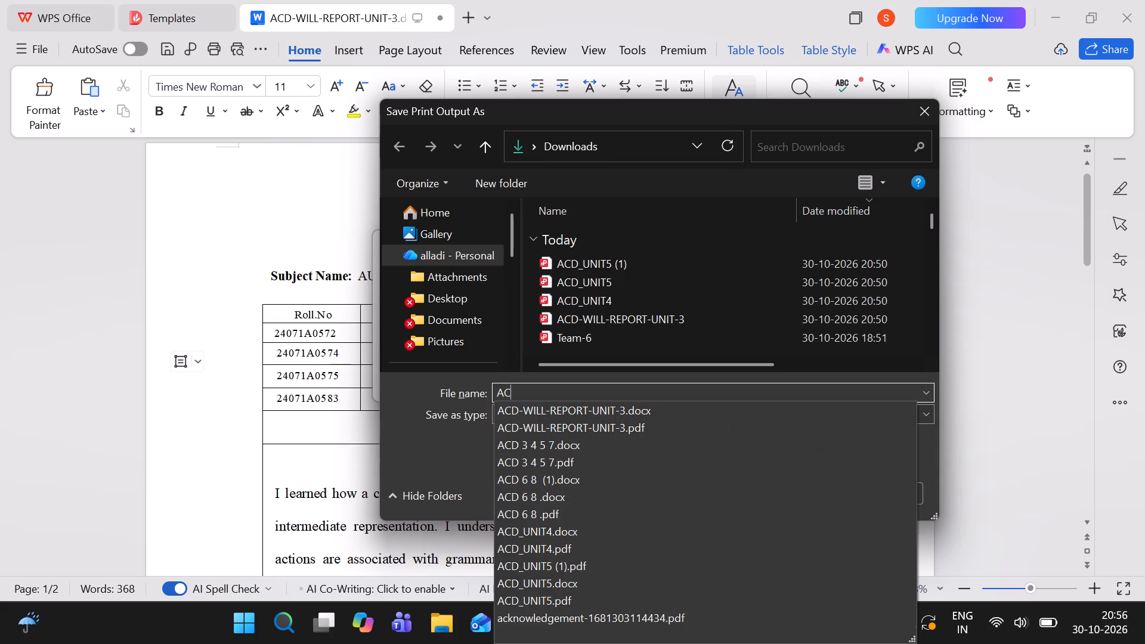
pyautogui.press('d')
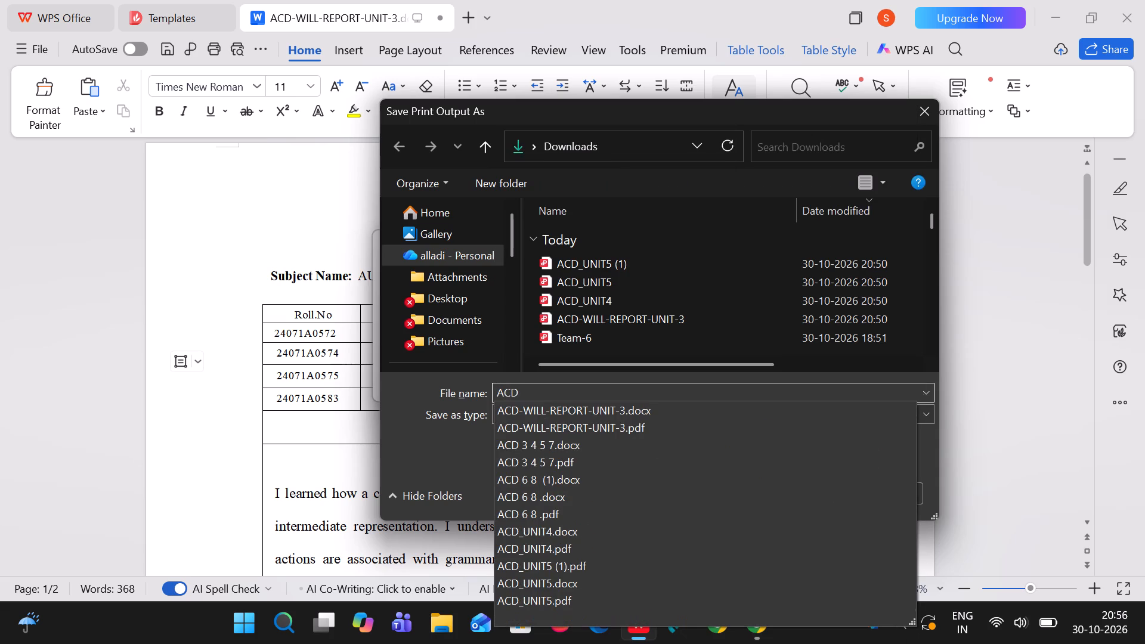
pyautogui.press('-')
pyautogui.write('UNIT-')
pyautogui.press('3')
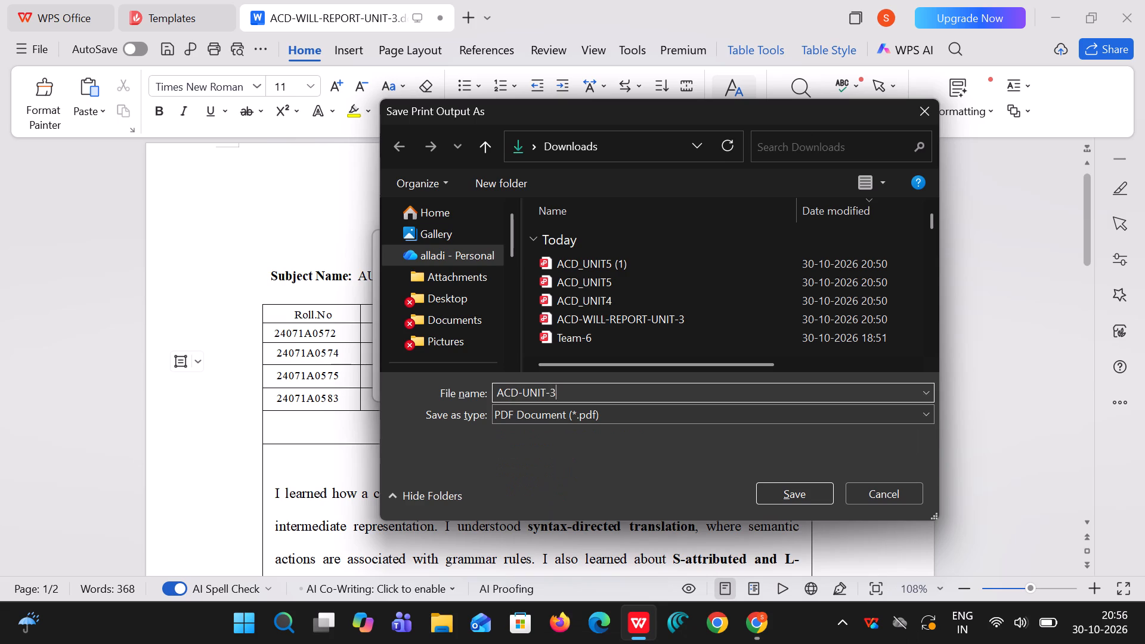
pyautogui.press('-')
pyautogui.moveTo(597, 122); pyautogui.dragTo(701, 265)
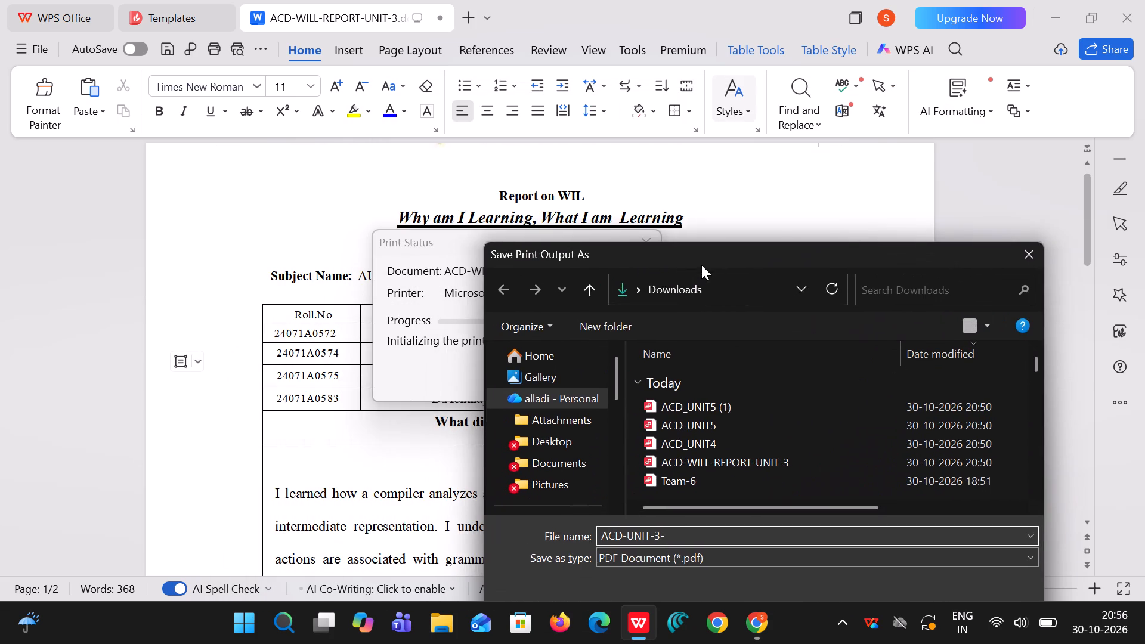
pyautogui.hotkey('alt', 'Tab')
pyautogui.hotkey('alt', 'Tab')
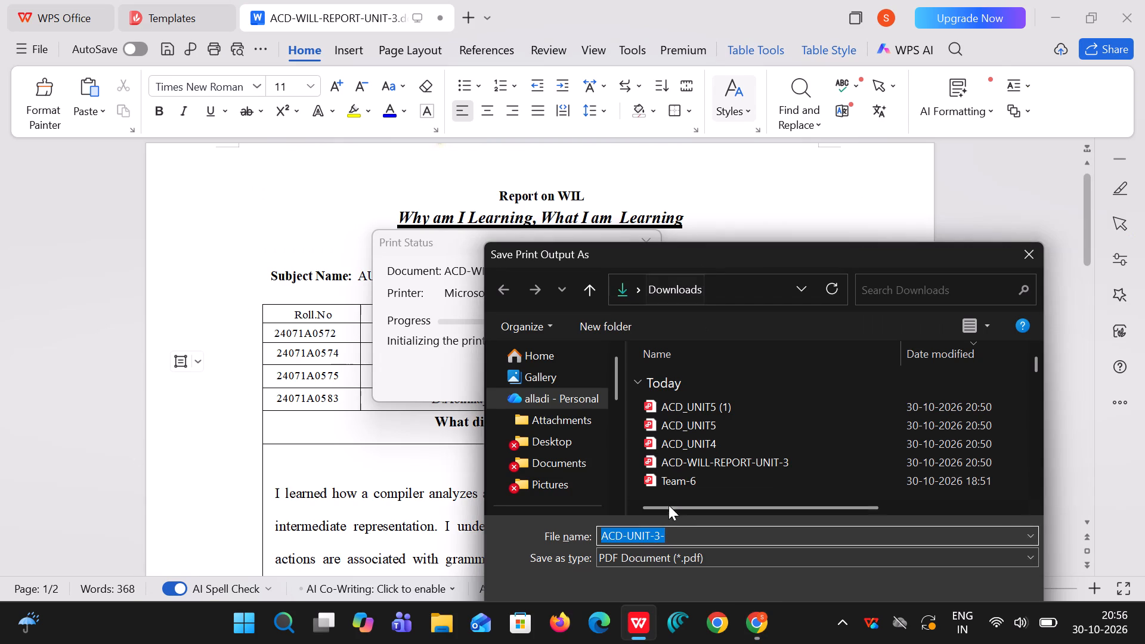
pyautogui.click(680, 535)
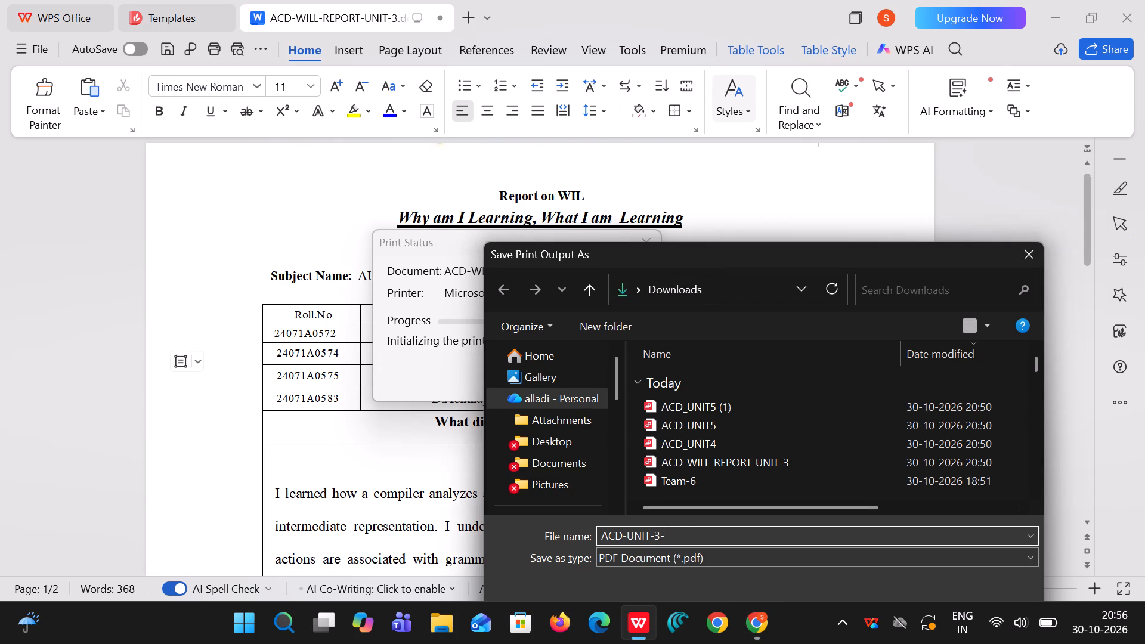
pyautogui.write('72,74,')
pyautogui.write('75,83')
pyautogui.press('Return')
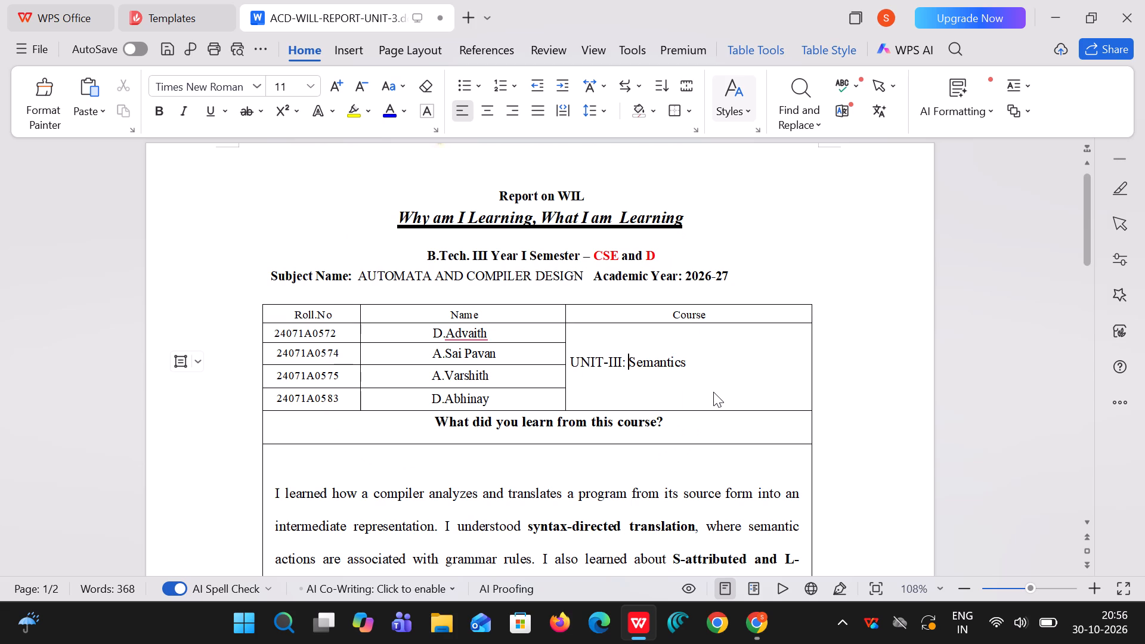
# Copy the roll number and name cells of all four students from the Unit 3 report's table.
pyautogui.moveTo(269, 333); pyautogui.dragTo(461, 355)
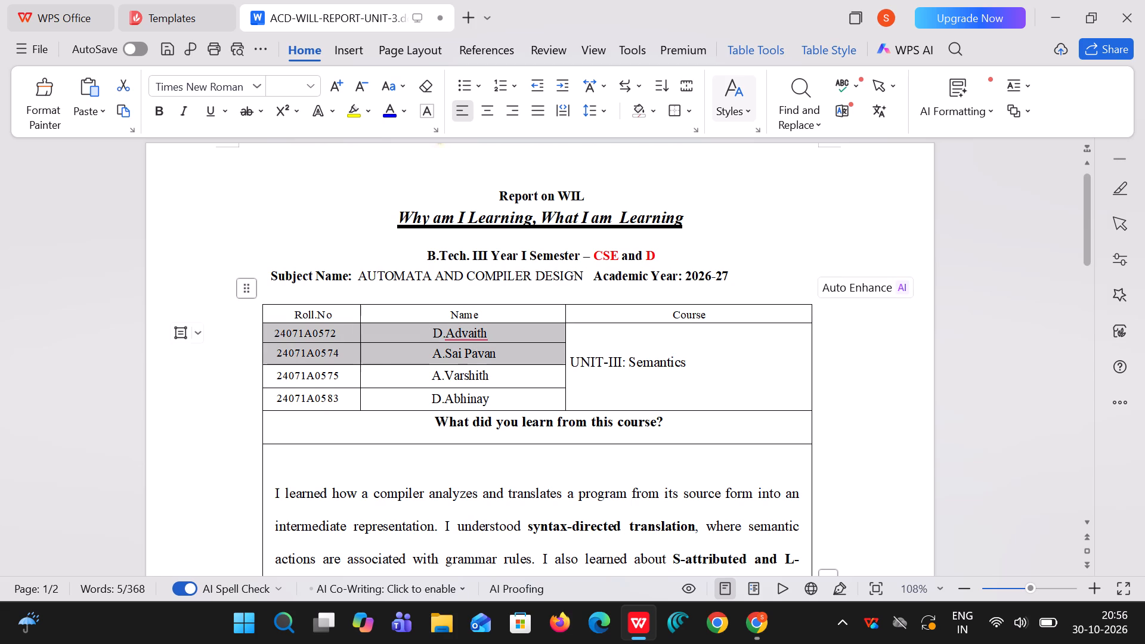
pyautogui.moveTo(461, 355); pyautogui.dragTo(523, 401)
pyautogui.hotkey('ctrl', 'c')
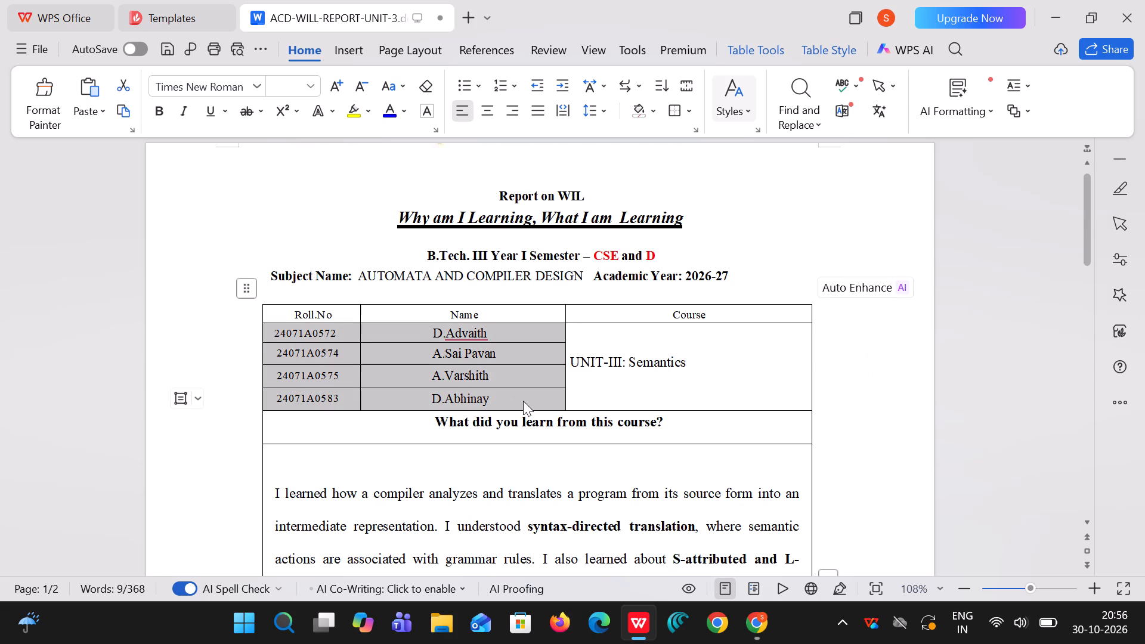
# Open the ACD_UNIT4 Word document from the Downloads folder in File Explorer.
pyautogui.hotkey('alt', 'Tab')
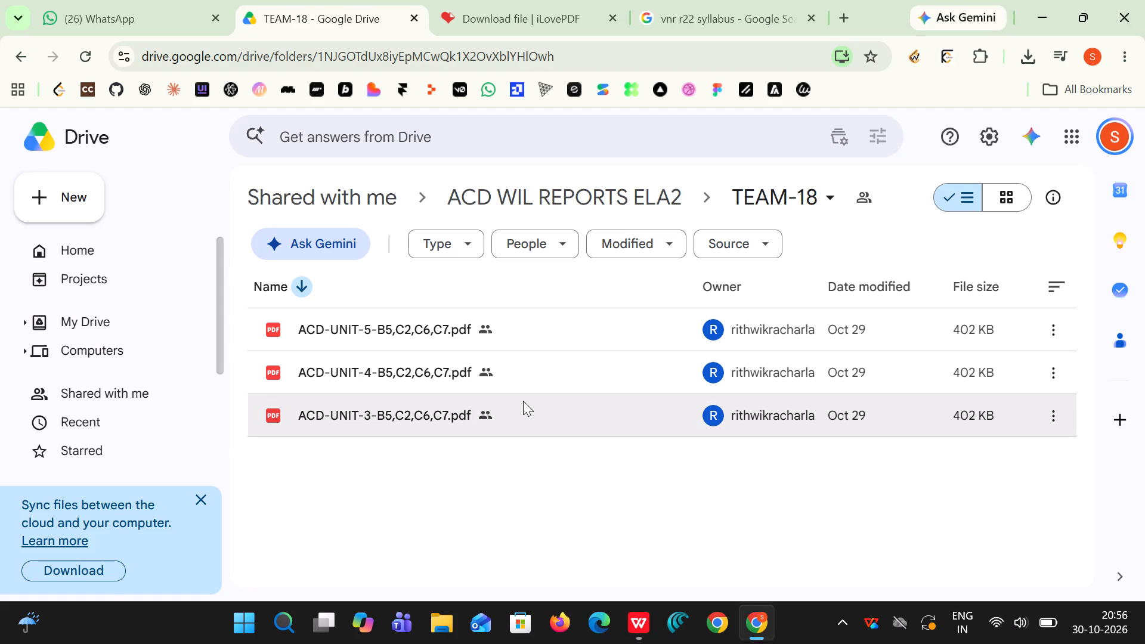
pyautogui.click(446, 620)
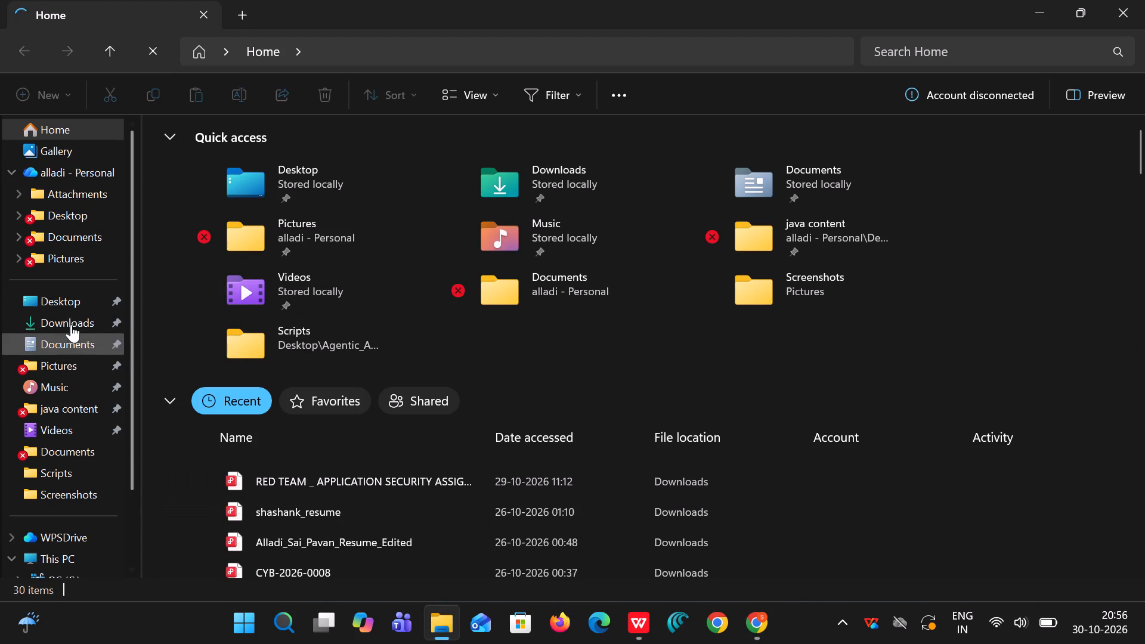
pyautogui.click(63, 326)
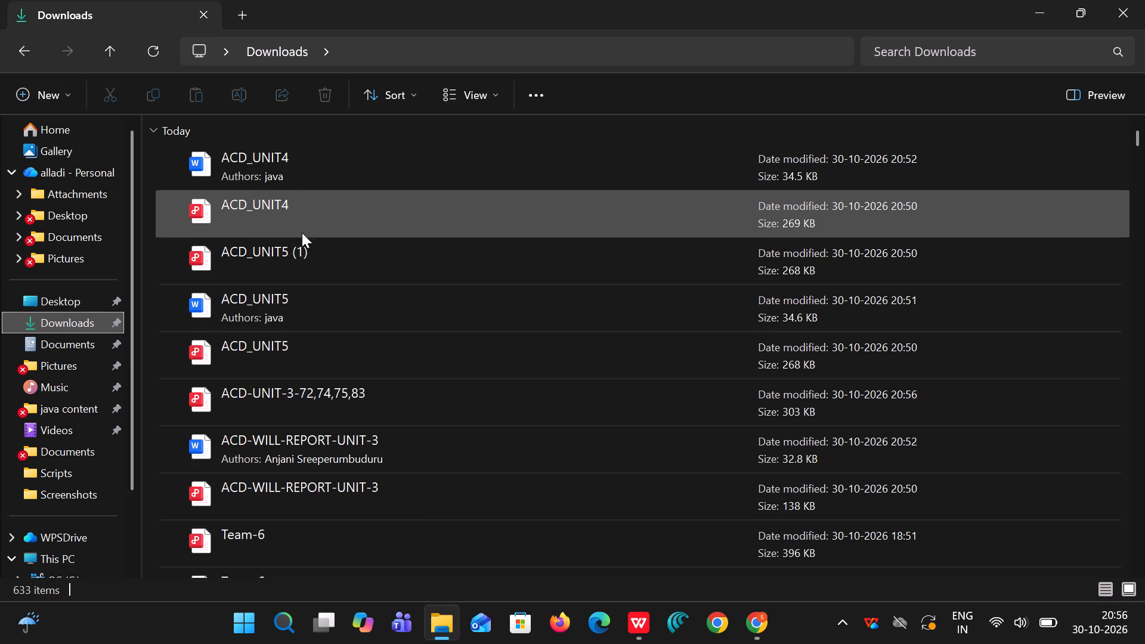
pyautogui.doubleClick(323, 171)
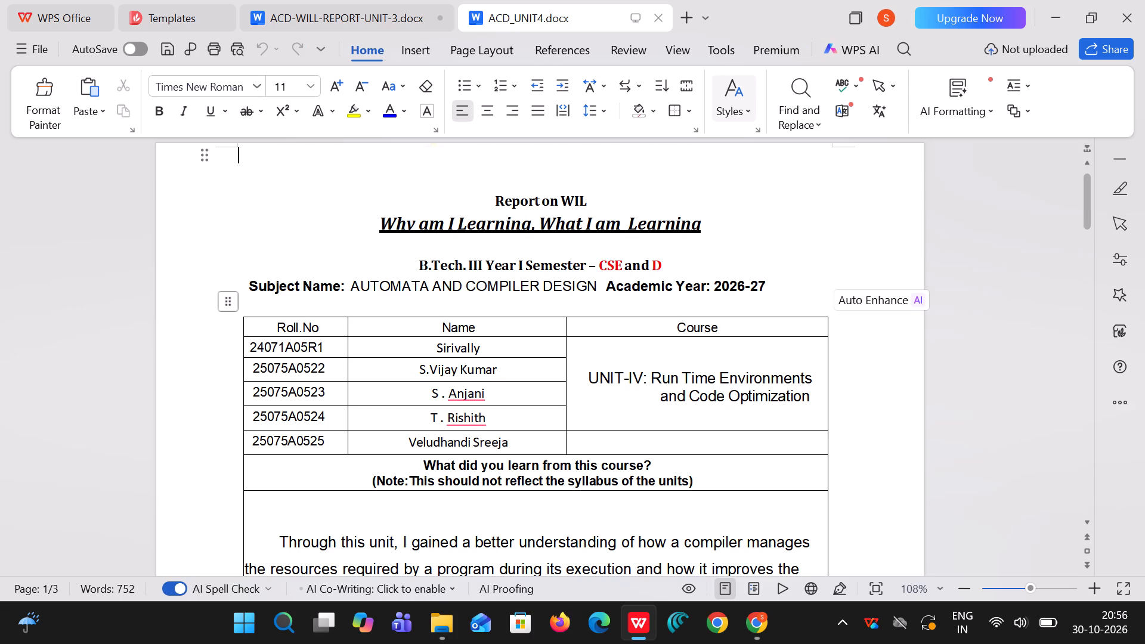
# Paste the copied student cells over the roll numbers and names in the first four student rows of the Unit 4 table.
pyautogui.moveTo(248, 351); pyautogui.dragTo(456, 419)
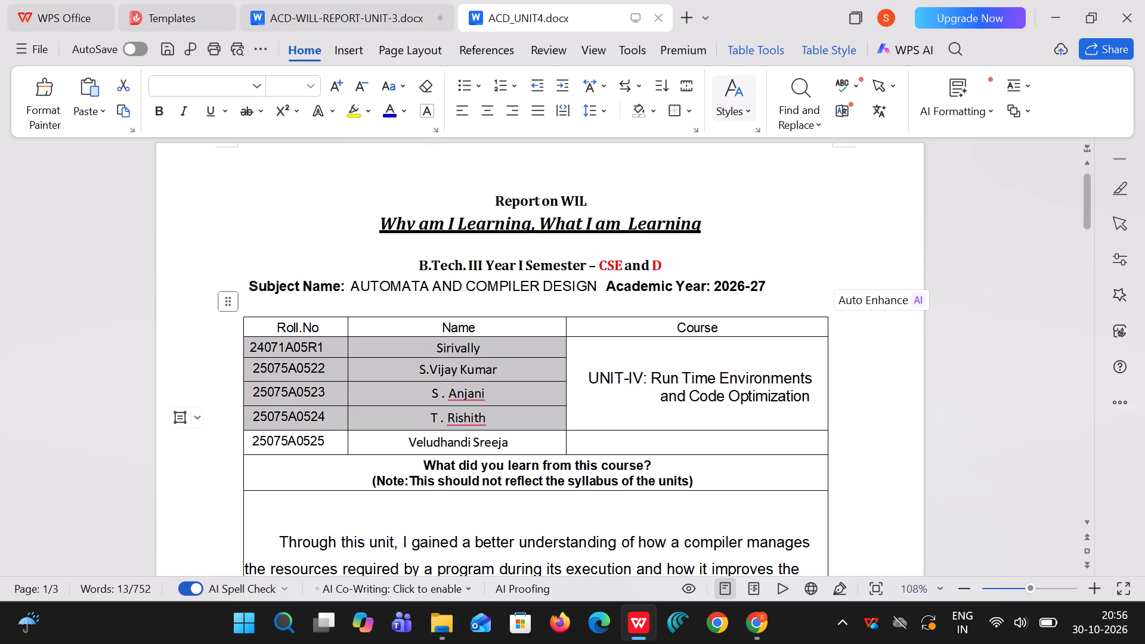
pyautogui.moveTo(456, 419); pyautogui.dragTo(478, 421)
pyautogui.hotkey('ctrl', 'v')
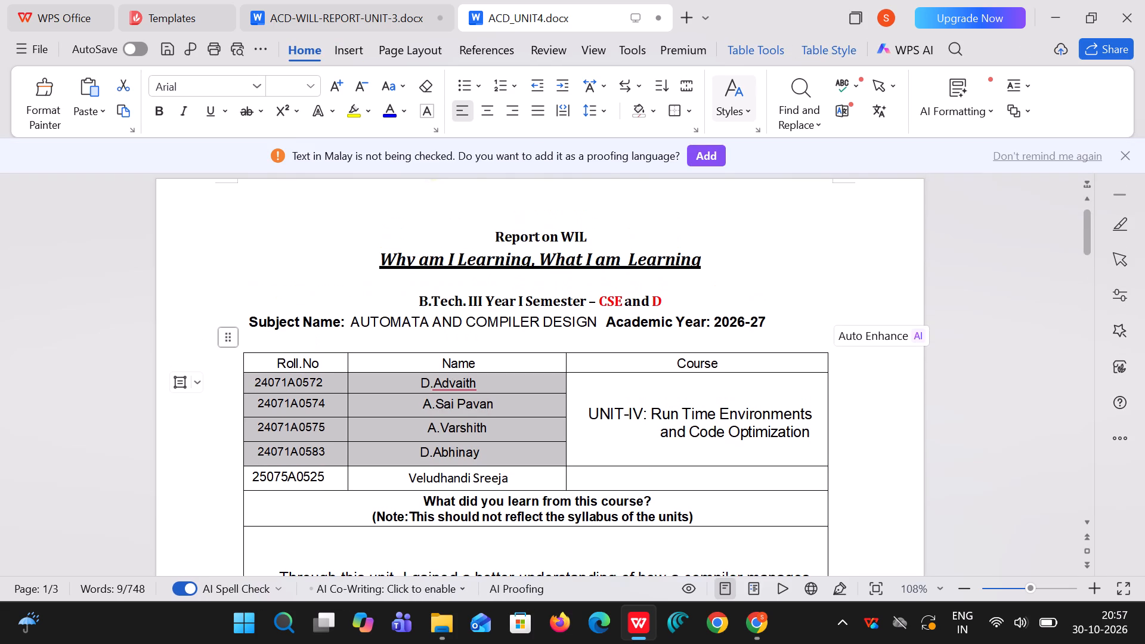
pyautogui.moveTo(251, 475); pyautogui.dragTo(530, 482)
pyautogui.press('BackSpace')
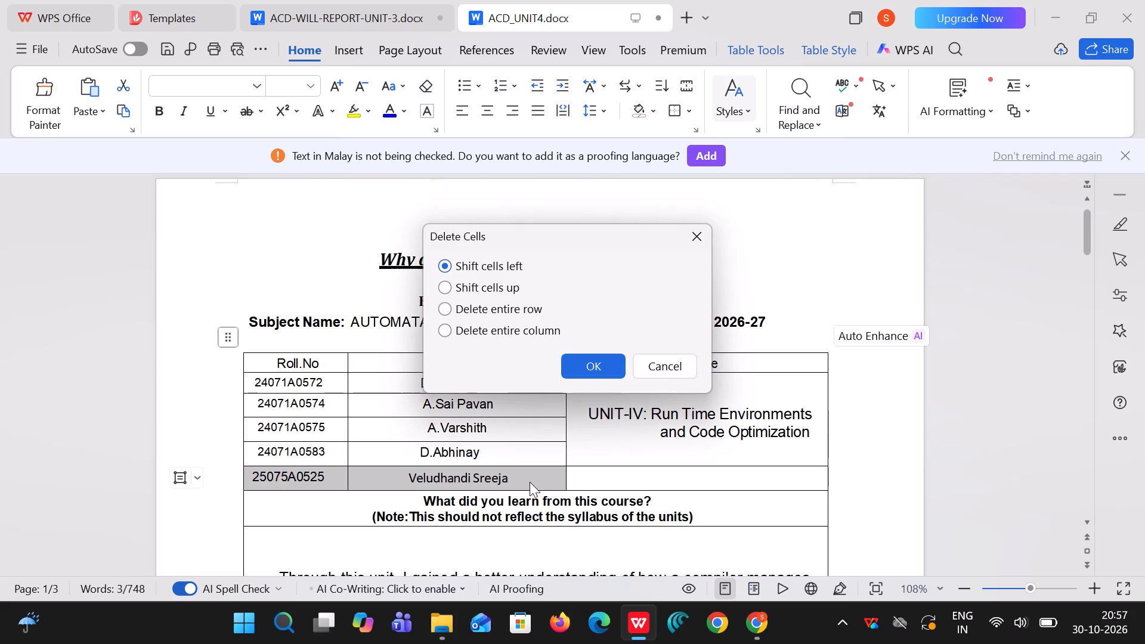
pyautogui.click(529, 311)
pyautogui.click(586, 364)
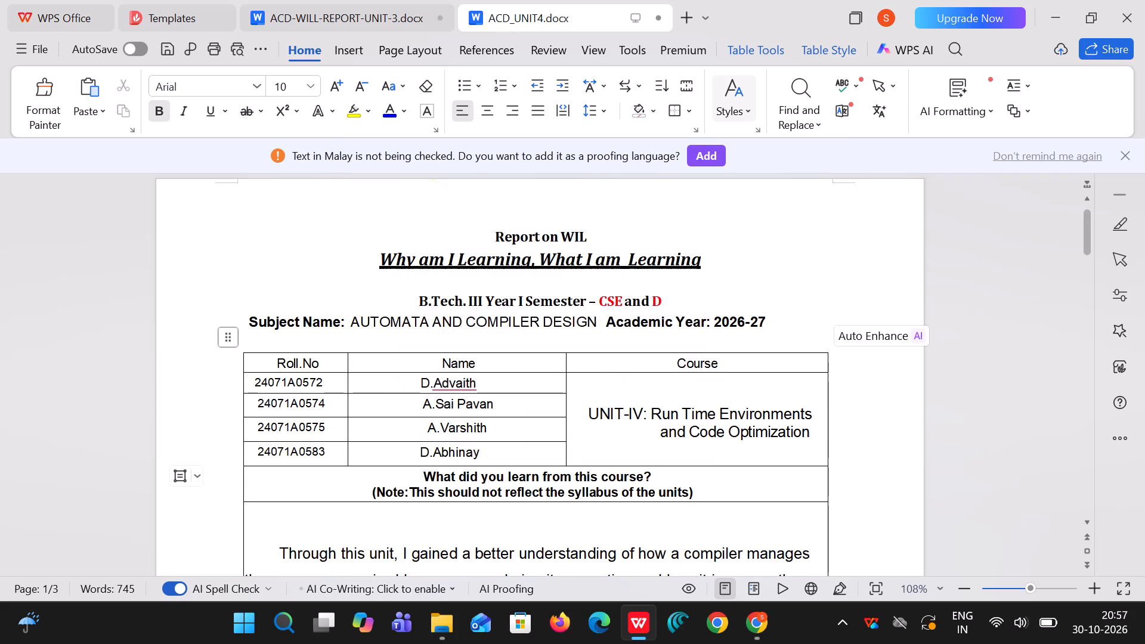
# Print the Unit 4 report with Microsoft Print to PDF and save it in Downloads as ACD-UNIT-4-72,74,75,83.pdf.
pyautogui.scroll(-6, 592, 471)
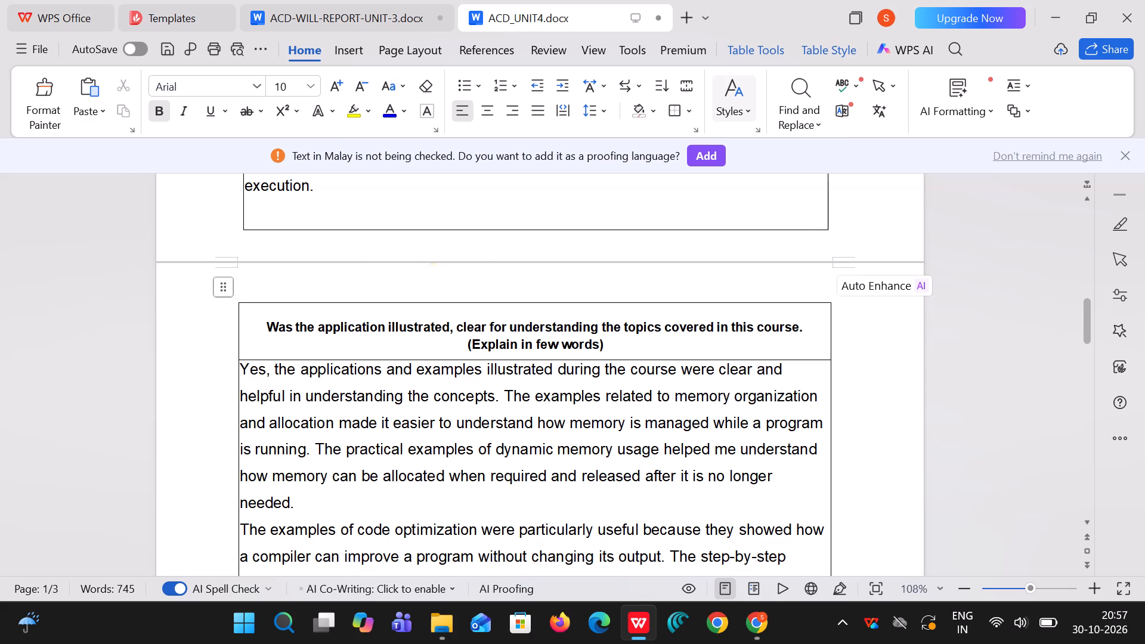
pyautogui.click(36, 60)
pyautogui.click(26, 48)
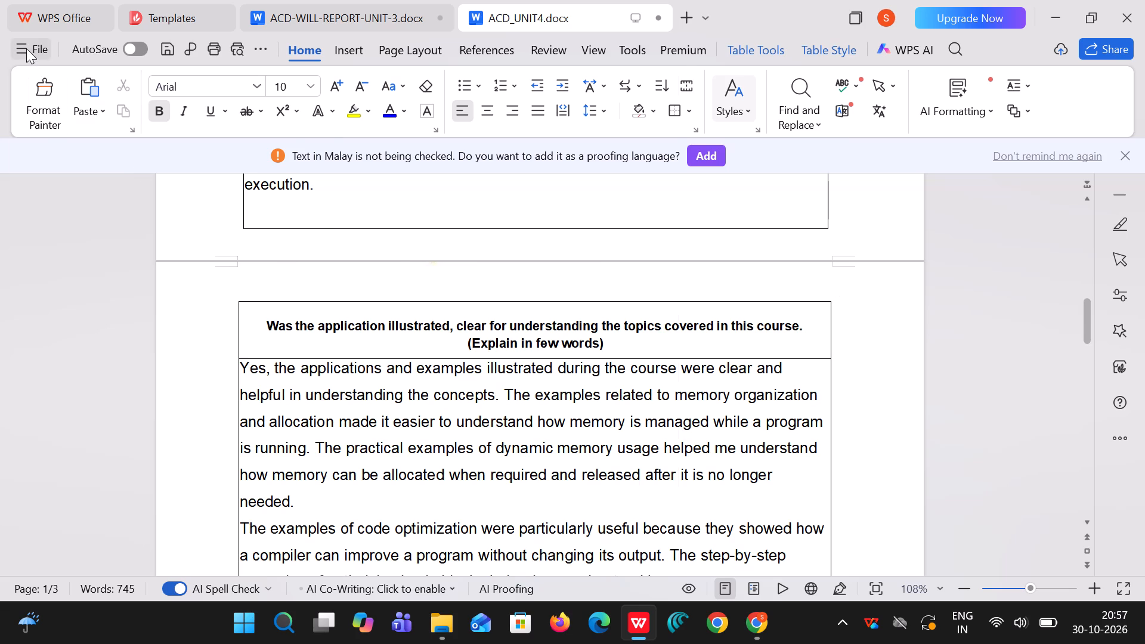
pyautogui.click(91, 403)
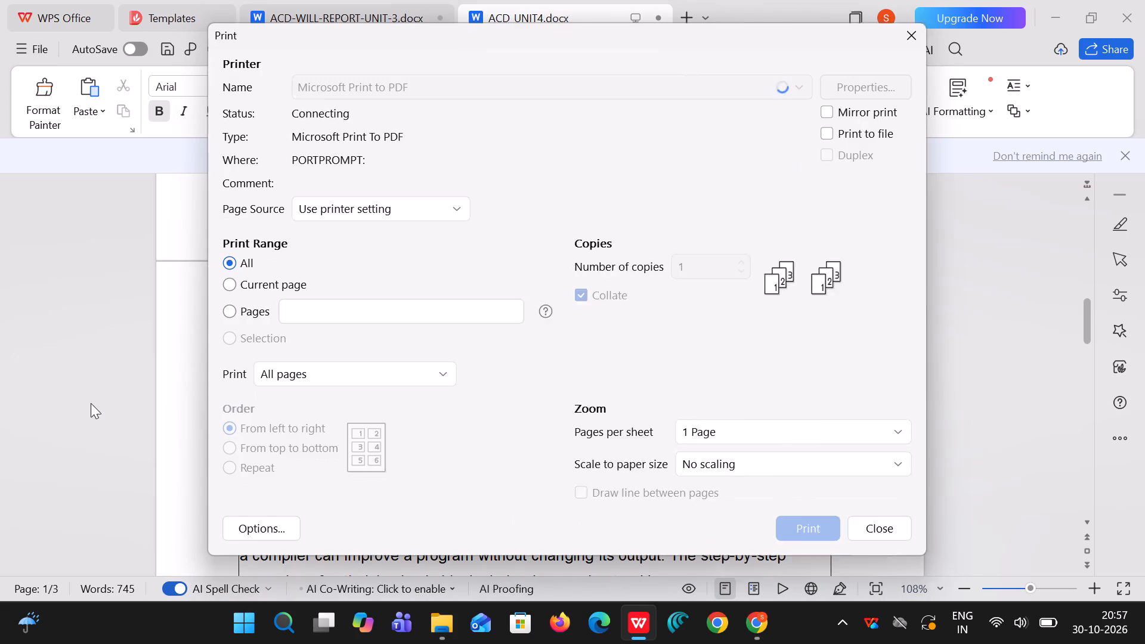
pyautogui.click(655, 524)
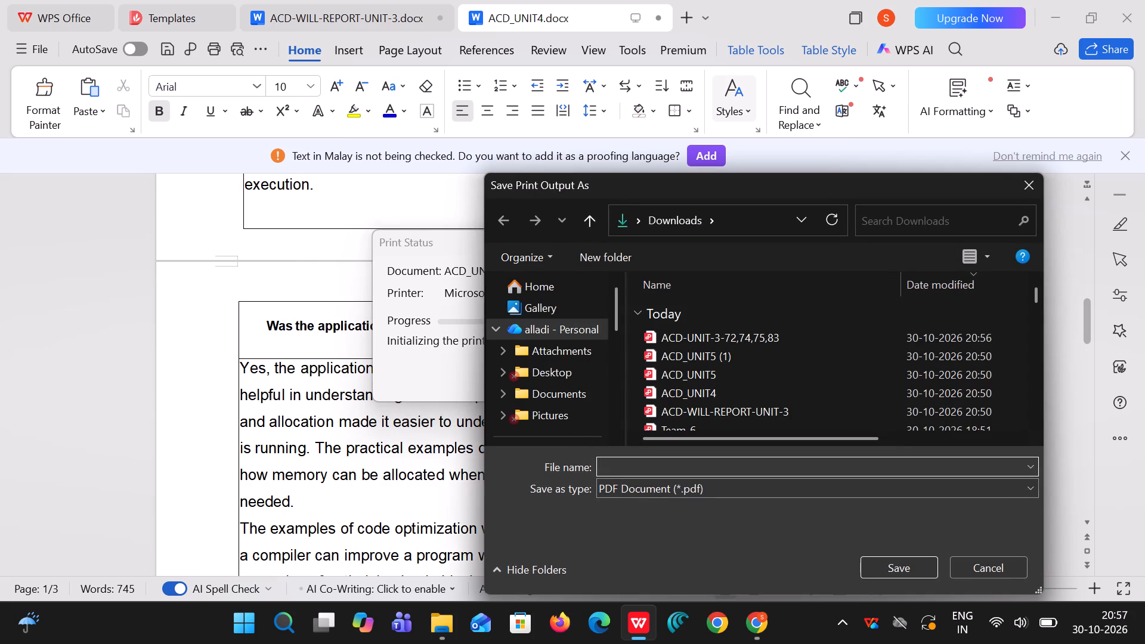
pyautogui.write('AC')
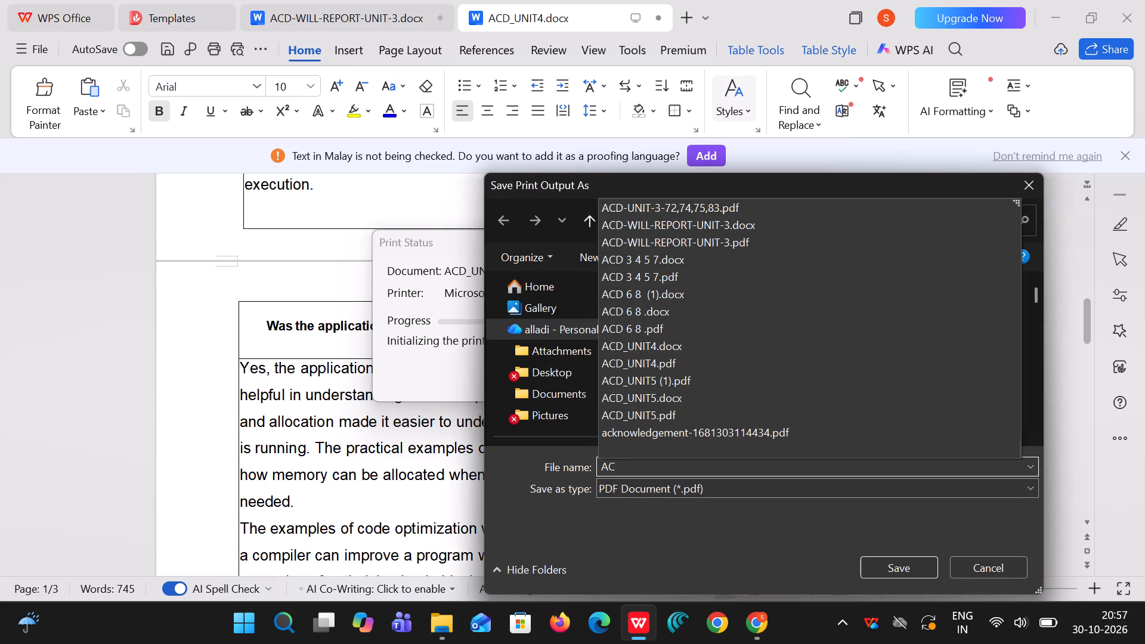
pyautogui.click(676, 206)
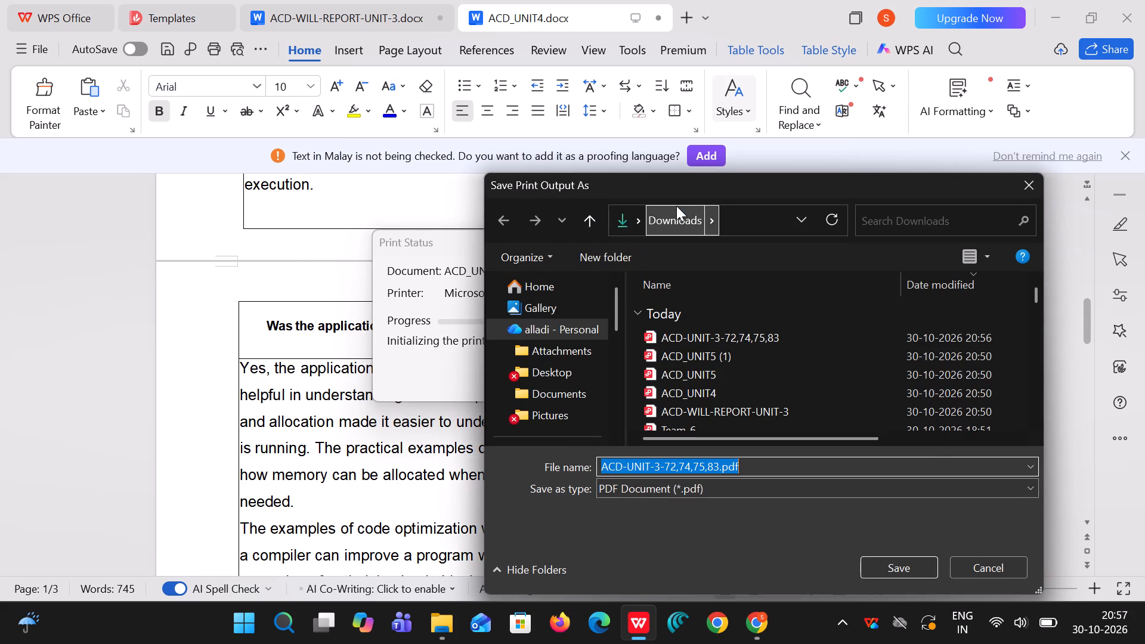
pyautogui.click(661, 463)
pyautogui.press('BackSpace')
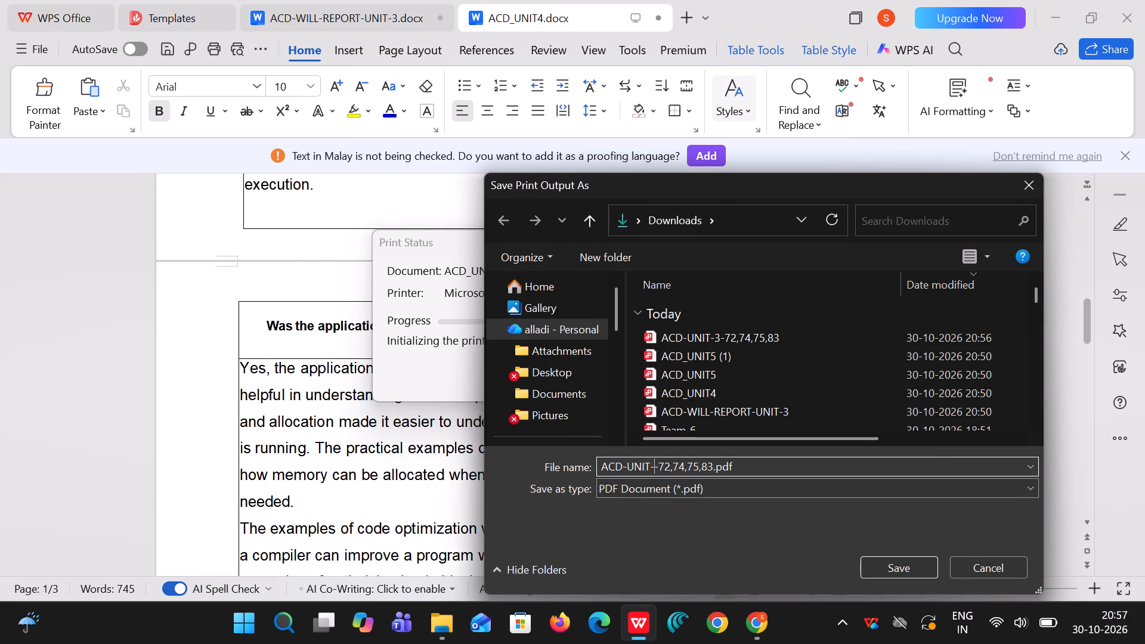
pyautogui.press('4')
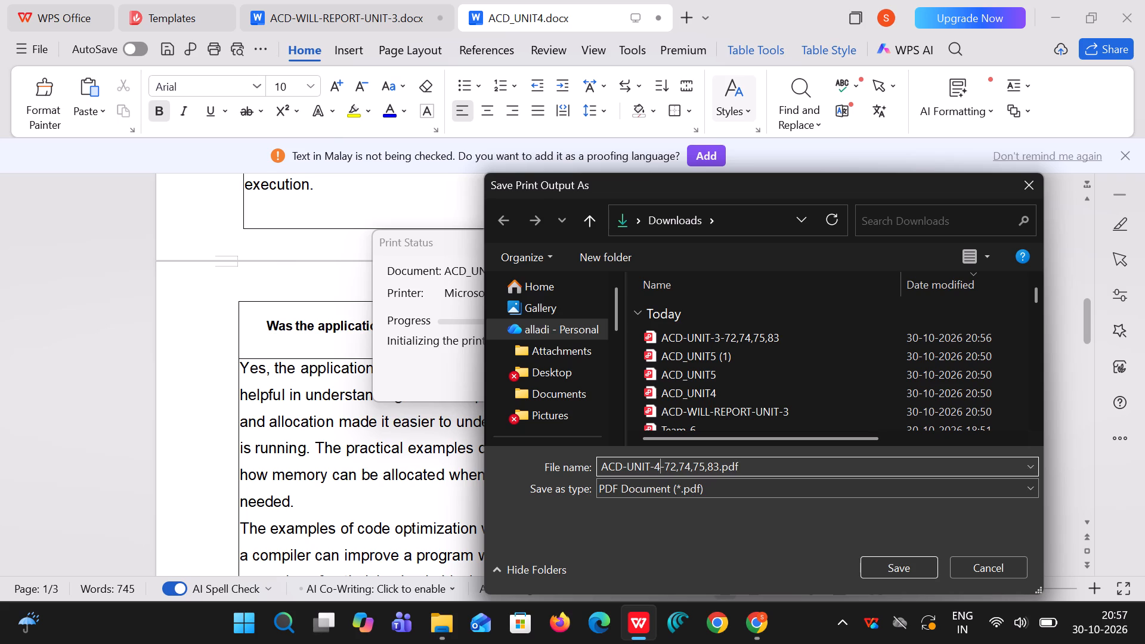
pyautogui.press('Return')
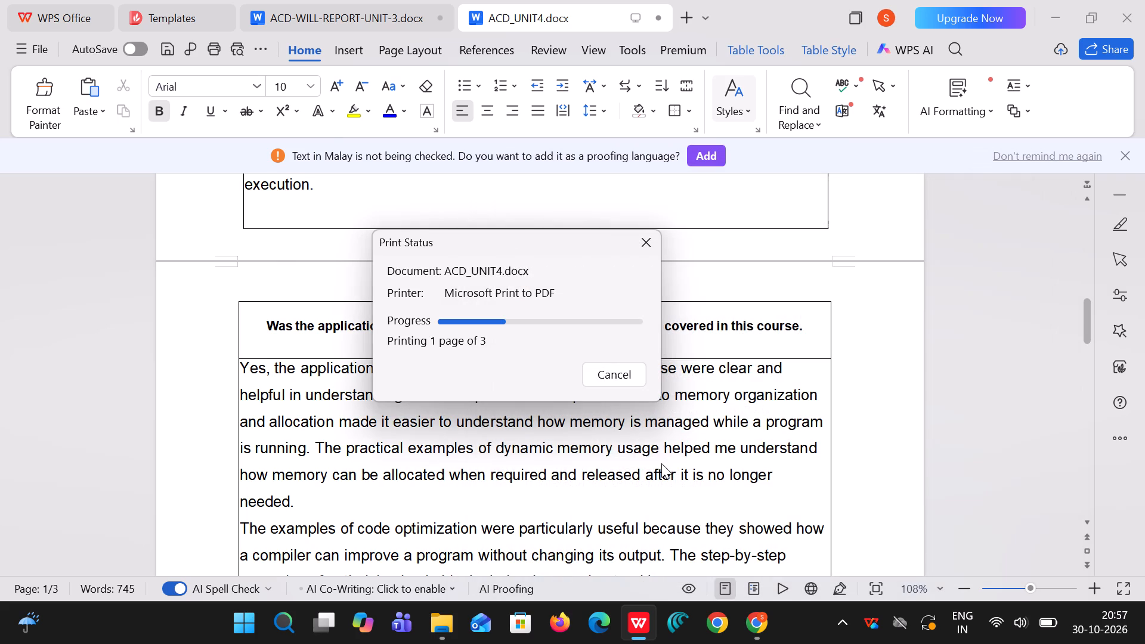
# Open the ACD_UNIT5 Word document from the Downloads folder in File Explorer.
pyautogui.click(438, 623)
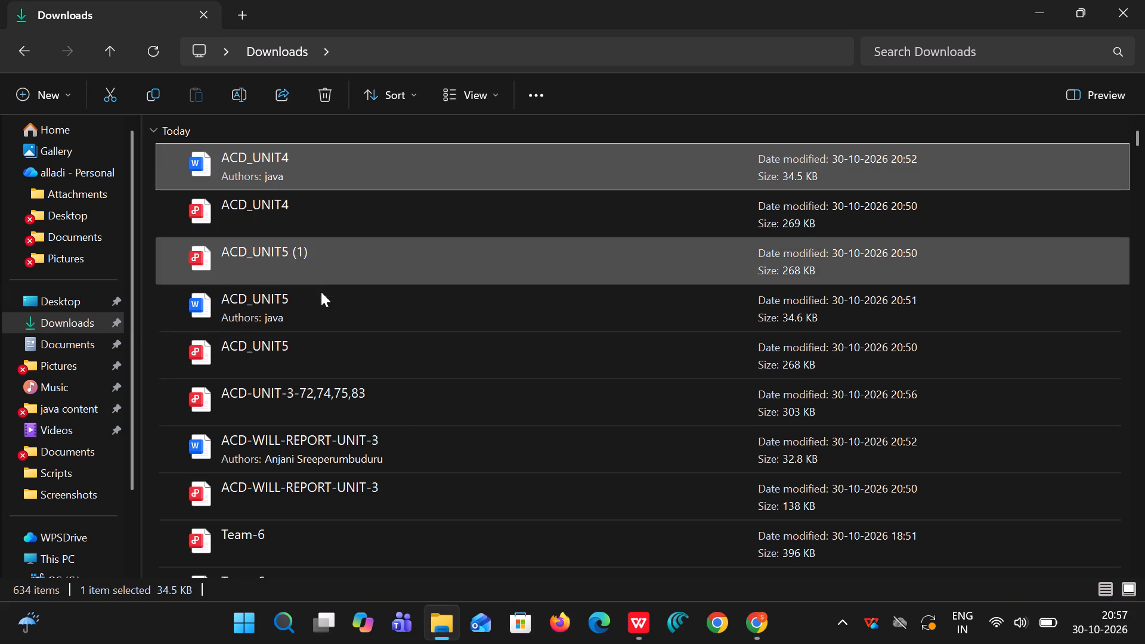
pyautogui.doubleClick(330, 312)
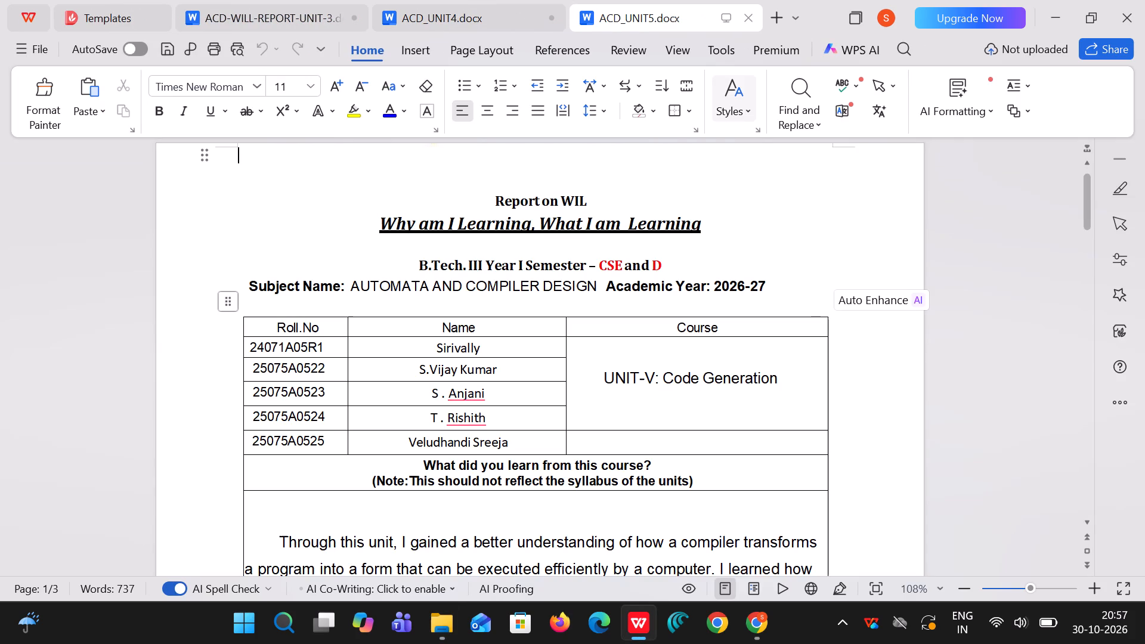
# Paste the copied student cells over the roll numbers and names in the first four student rows of the Unit 5 table.
pyautogui.moveTo(251, 351); pyautogui.dragTo(494, 408)
pyautogui.hotkey('ctrl', 'v')
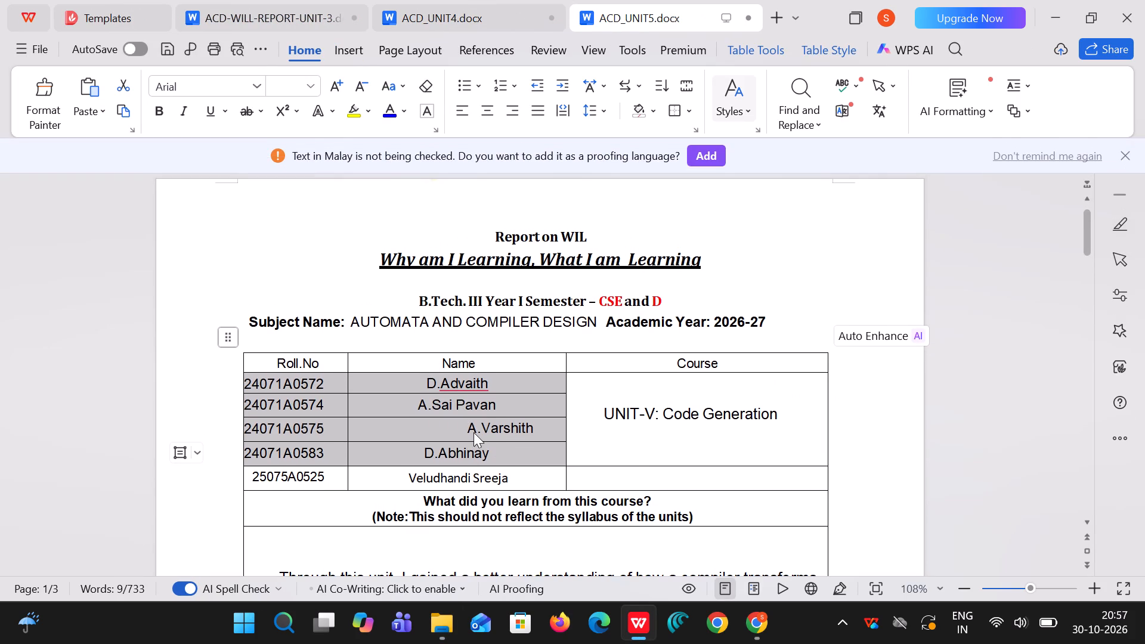
# Remove the extra leading spaces before the name in the third student row so it lines up with the other names.
pyautogui.click(465, 429)
pyautogui.press('Right')
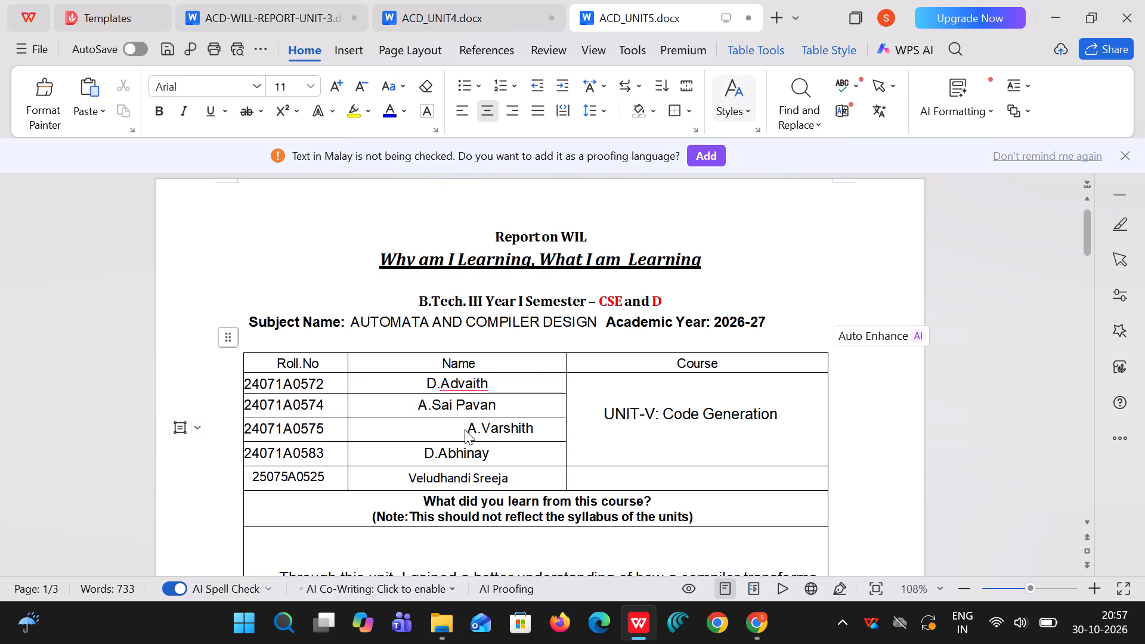
pyautogui.press('BackSpace')
pyautogui.press('BackSpace')
pyautogui.press('BackSpace')
pyautogui.press('BackSpace')
pyautogui.press('BackSpace')
pyautogui.press('BackSpace')
pyautogui.press('BackSpace')
pyautogui.press('BackSpace')
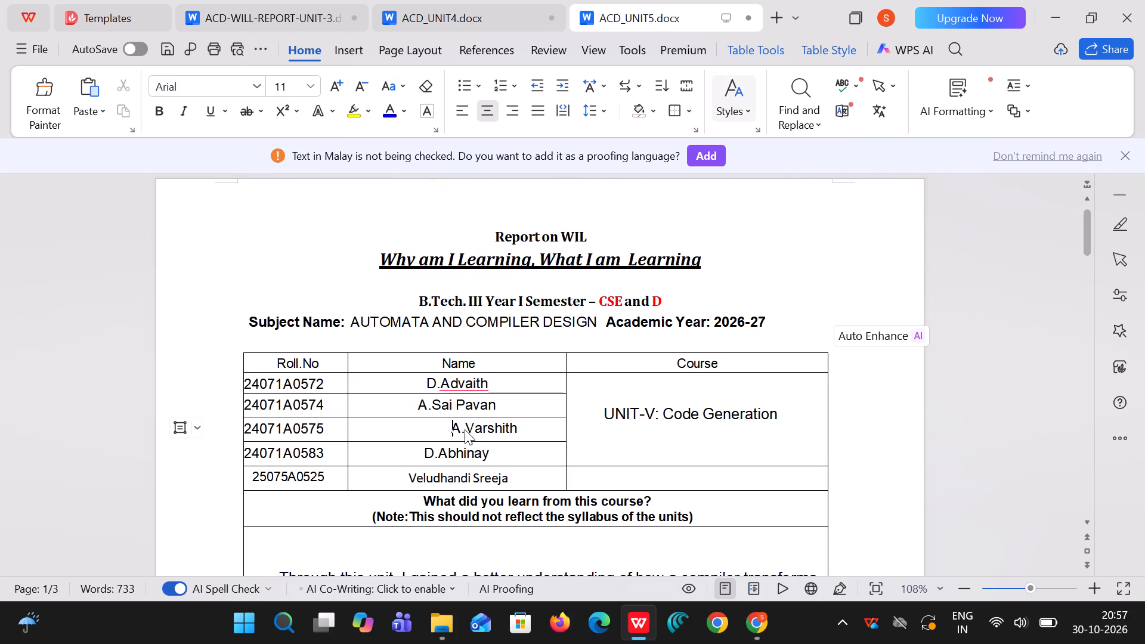
pyautogui.press('BackSpace')
pyautogui.press('BackSpace')
pyautogui.press('BackSpace')
pyautogui.press('BackSpace')
pyautogui.press('BackSpace')
pyautogui.press('BackSpace')
pyautogui.press('BackSpace')
pyautogui.press('BackSpace')
pyautogui.press('BackSpace')
pyautogui.press('BackSpace')
pyautogui.press('BackSpace')
pyautogui.press('BackSpace')
pyautogui.press('BackSpace')
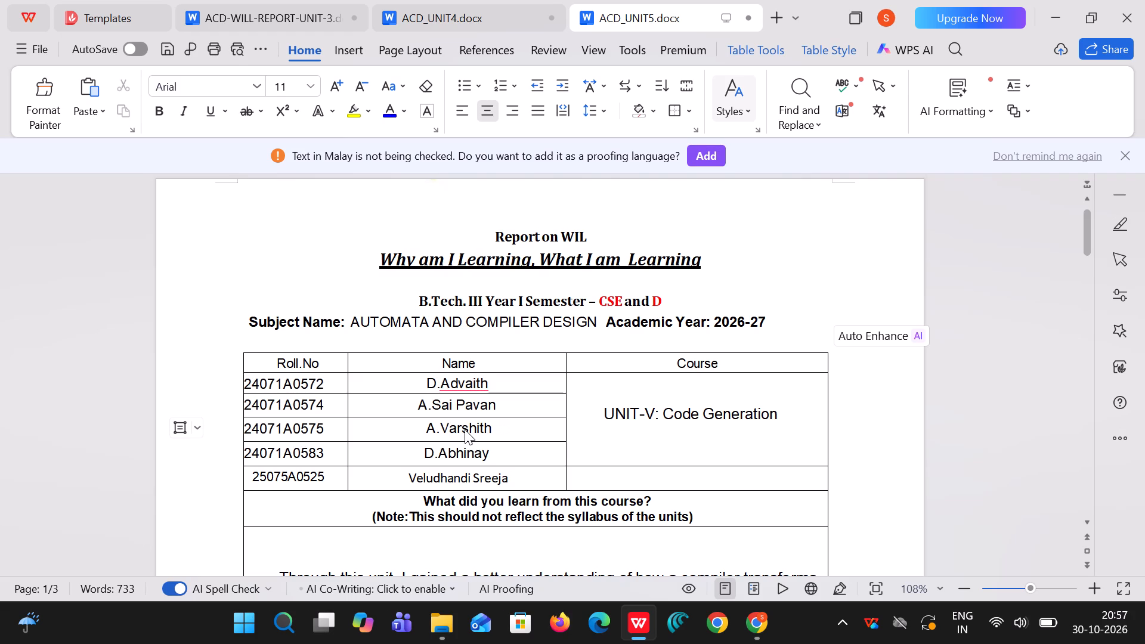
# Fine-tune the name alignment by adding two spaces before the second student's name and deleting one space before the third's.
pyautogui.click(410, 404)
pyautogui.press('space')
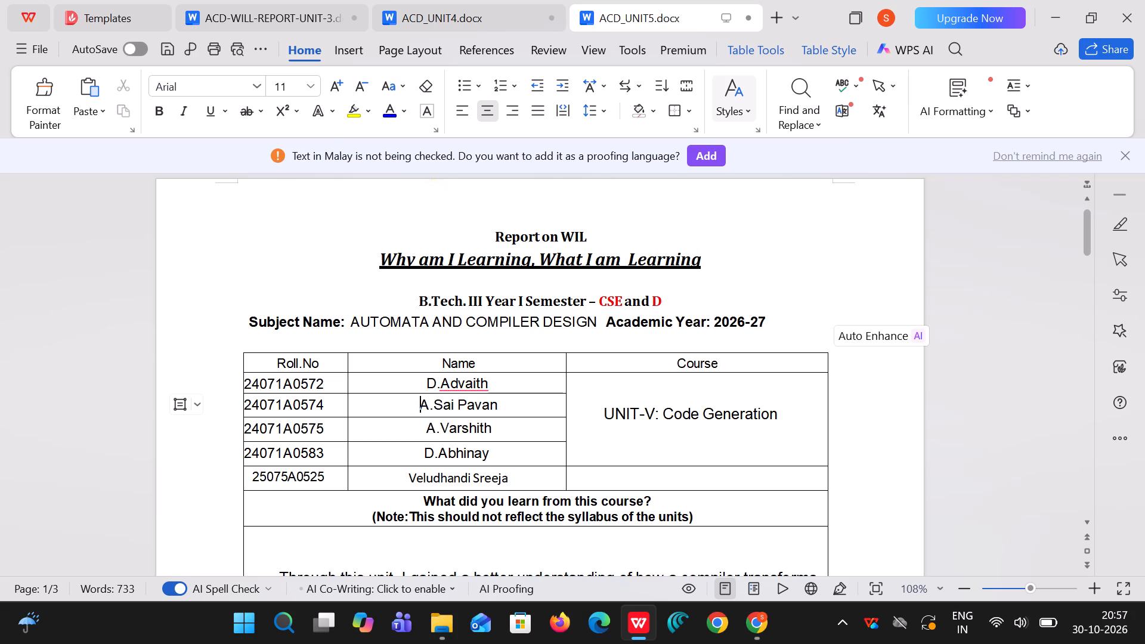
pyautogui.press('space')
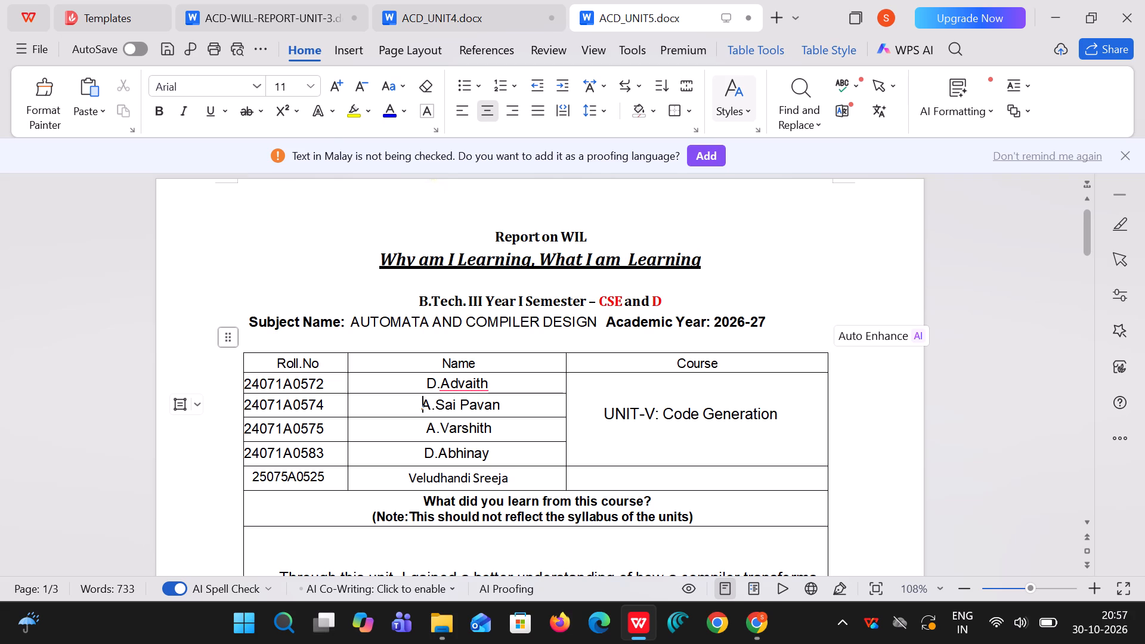
pyautogui.press('Down')
pyautogui.press('Right')
pyautogui.press('BackSpace')
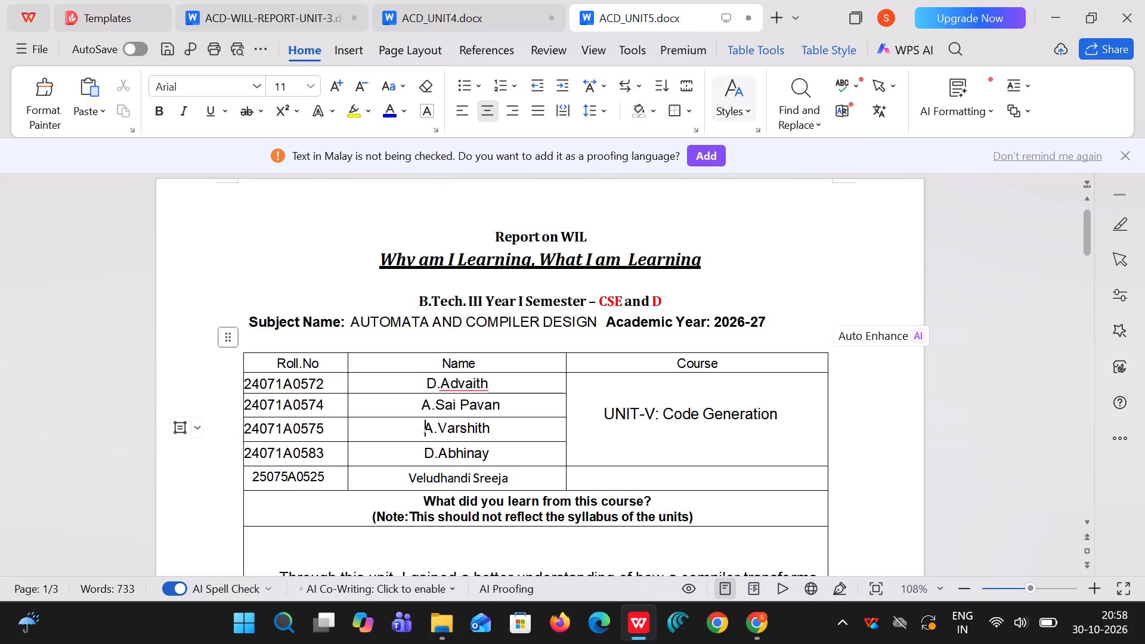
# Delete the entire fifth student row from the Unit 5 report's table.
pyautogui.moveTo(246, 473); pyautogui.dragTo(492, 474)
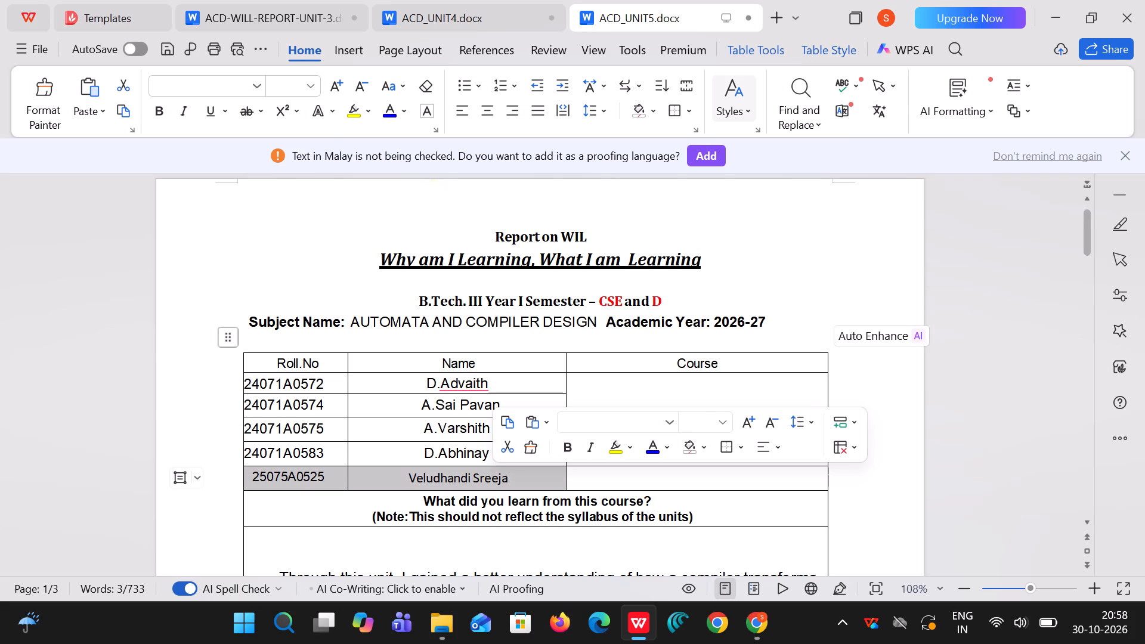
pyautogui.press('BackSpace')
pyautogui.click(515, 312)
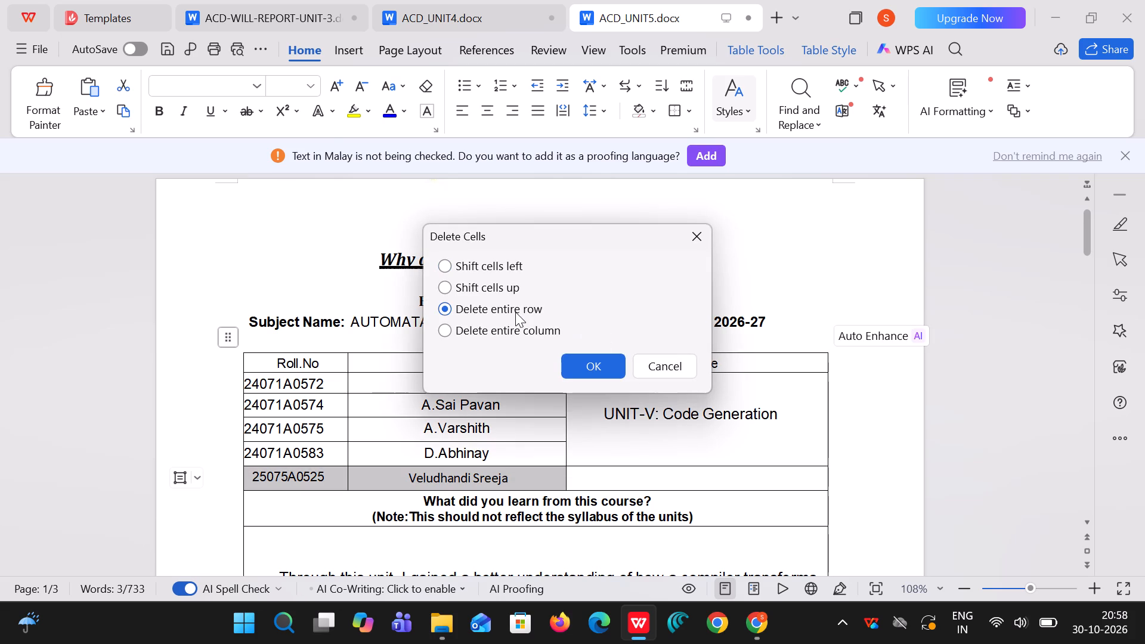
pyautogui.click(602, 371)
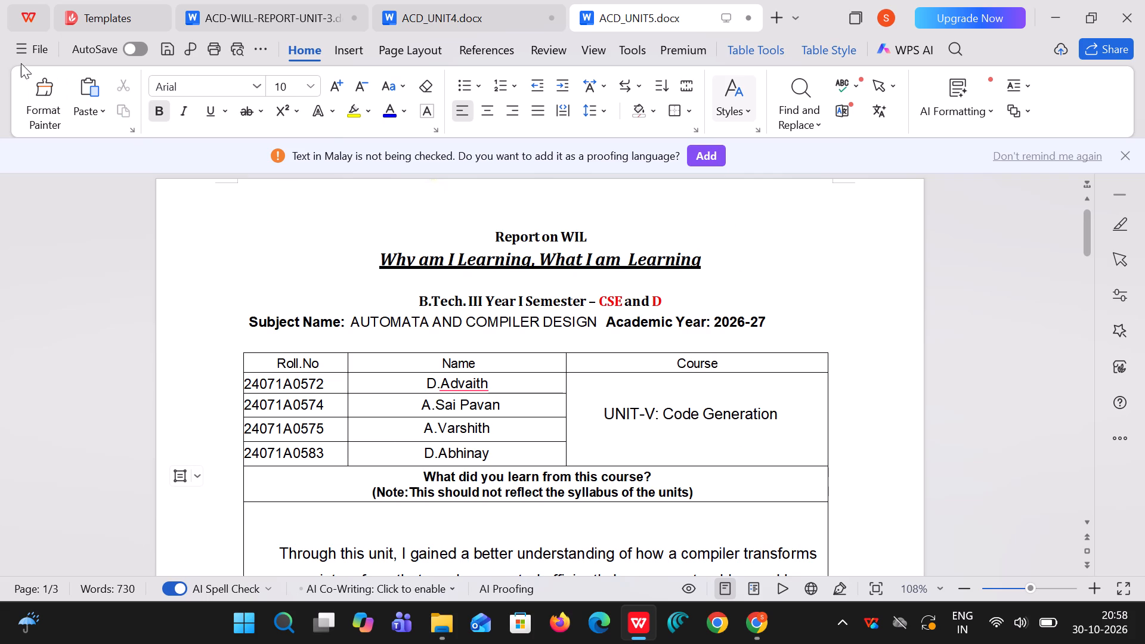
# Print the Unit 5 report with Microsoft Print to PDF and save it in Downloads as ACD-UNIT-5-72,74,75,83.
pyautogui.click(13, 44)
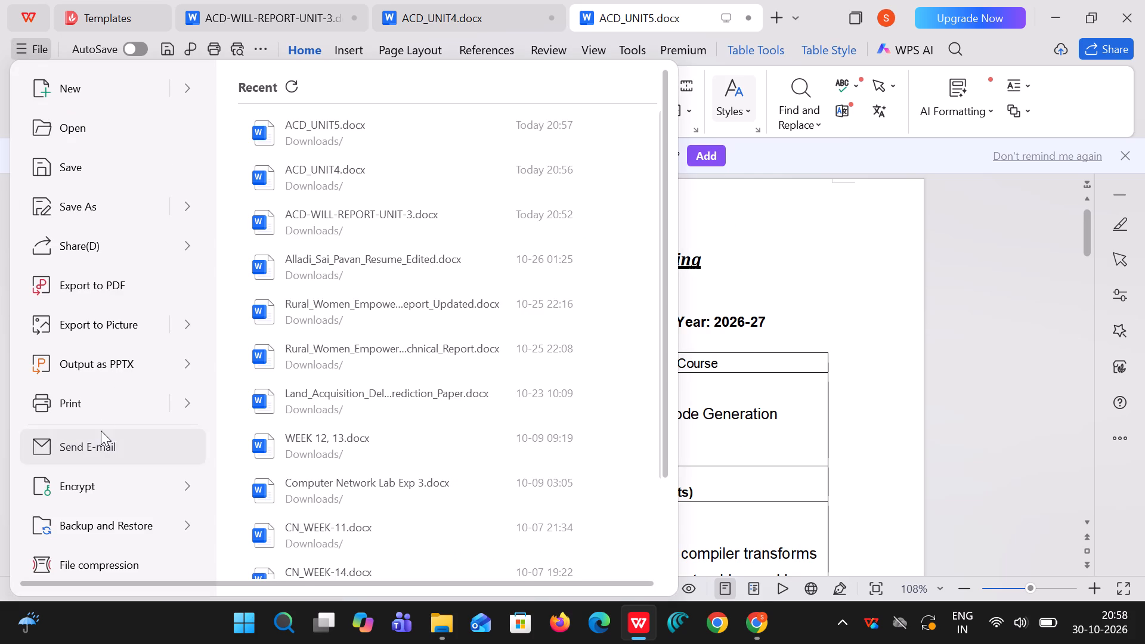
pyautogui.click(102, 404)
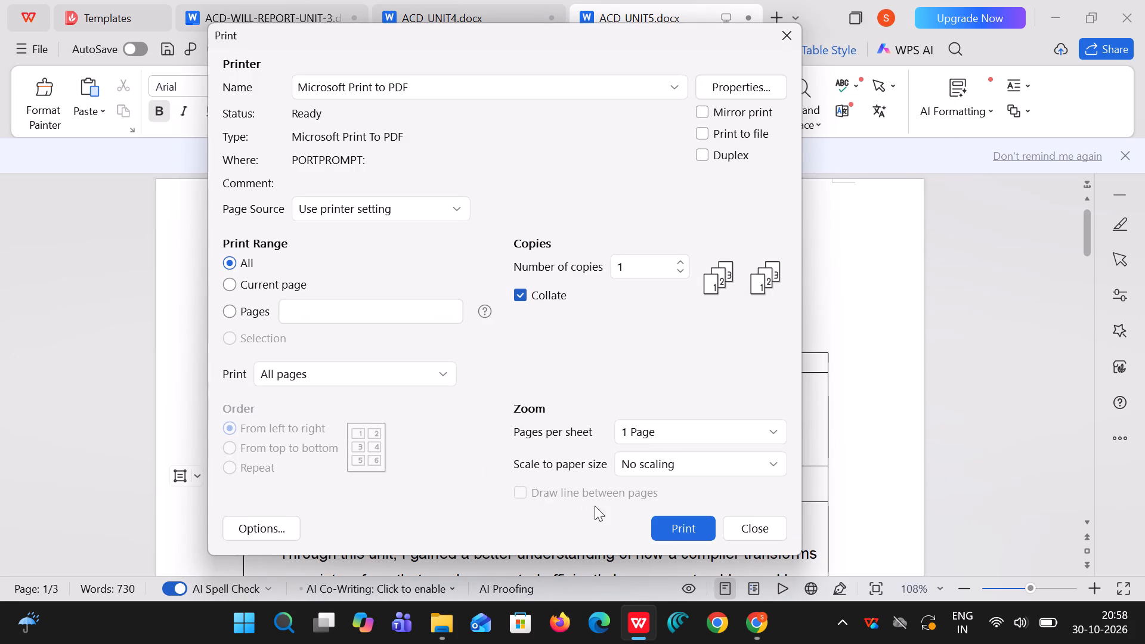
pyautogui.click(692, 539)
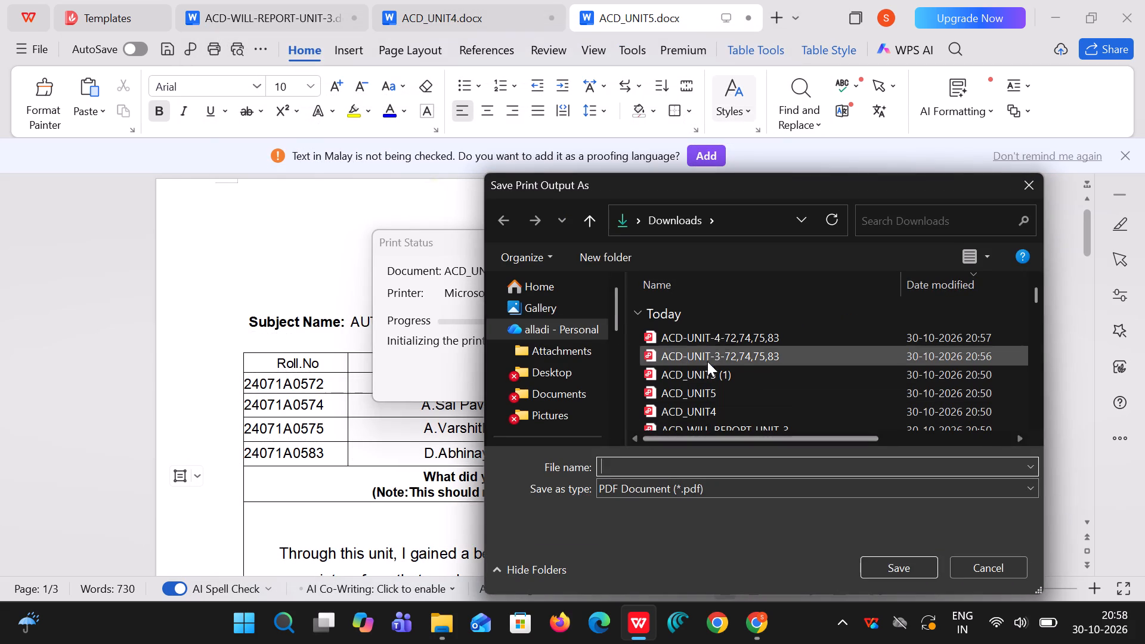
pyautogui.moveTo(726, 323); pyautogui.dragTo(721, 340)
pyautogui.click(721, 340)
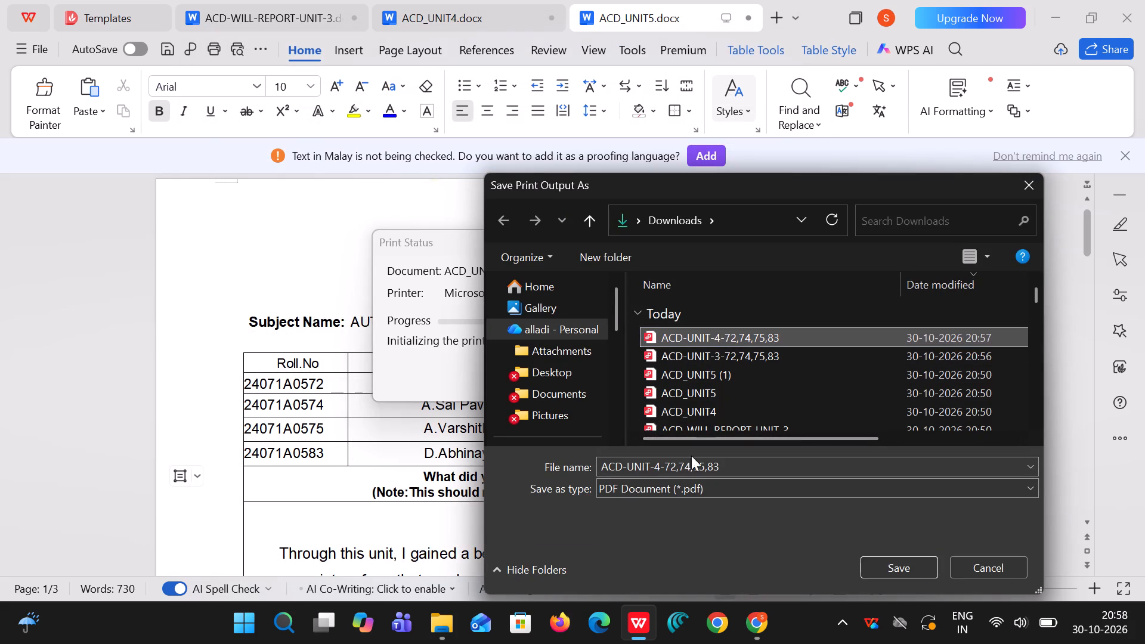
pyautogui.click(663, 467)
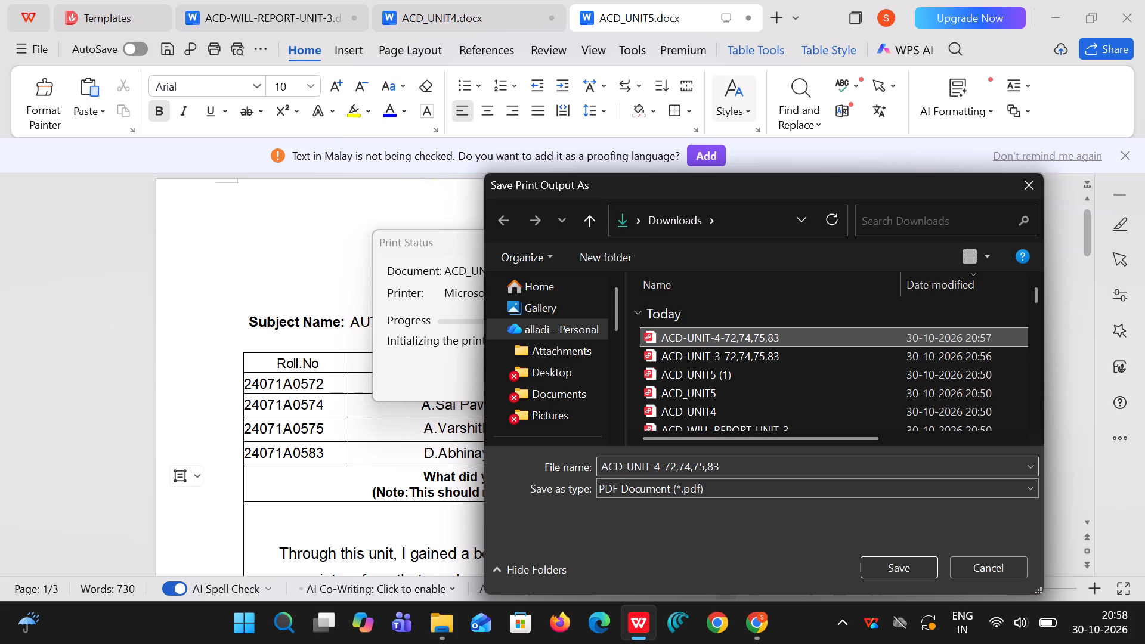
pyautogui.click(656, 469)
pyautogui.click(656, 469)
pyautogui.press('Right')
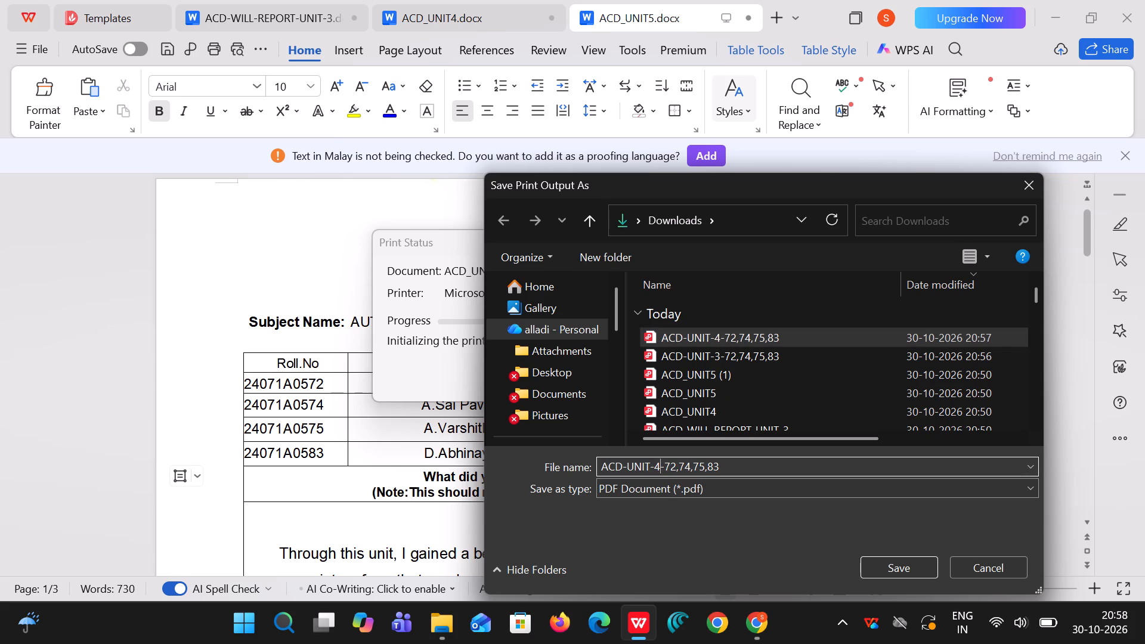
pyautogui.press('BackSpace')
pyautogui.press('5')
pyautogui.press('Return')
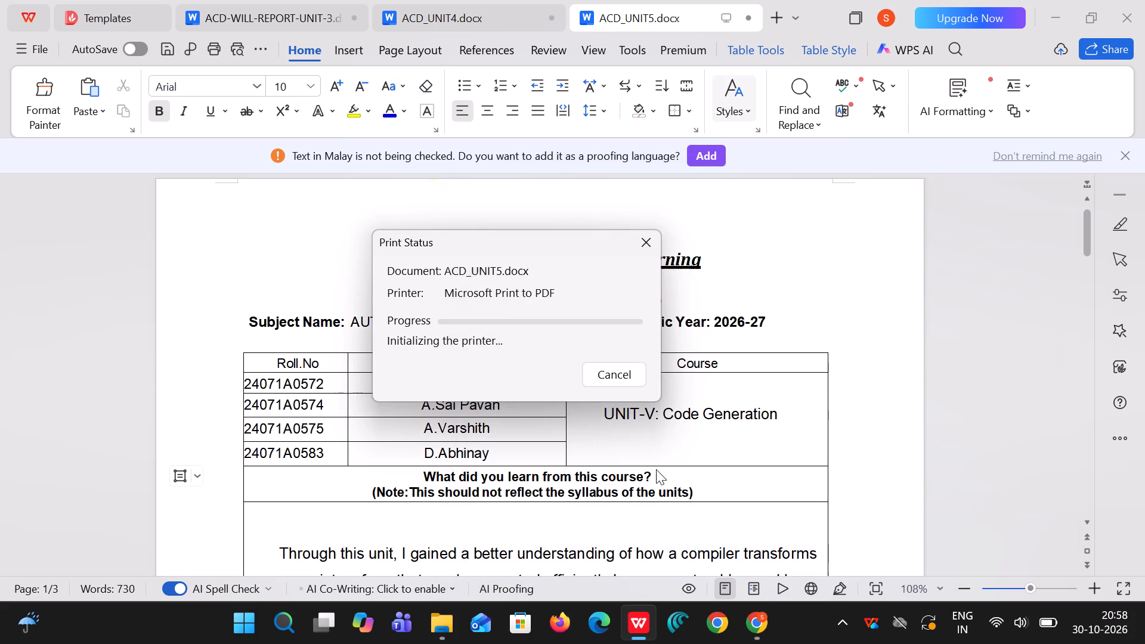
# Switch to File Explorer and create a new folder named TEAM-6 in Downloads.
pyautogui.click(451, 634)
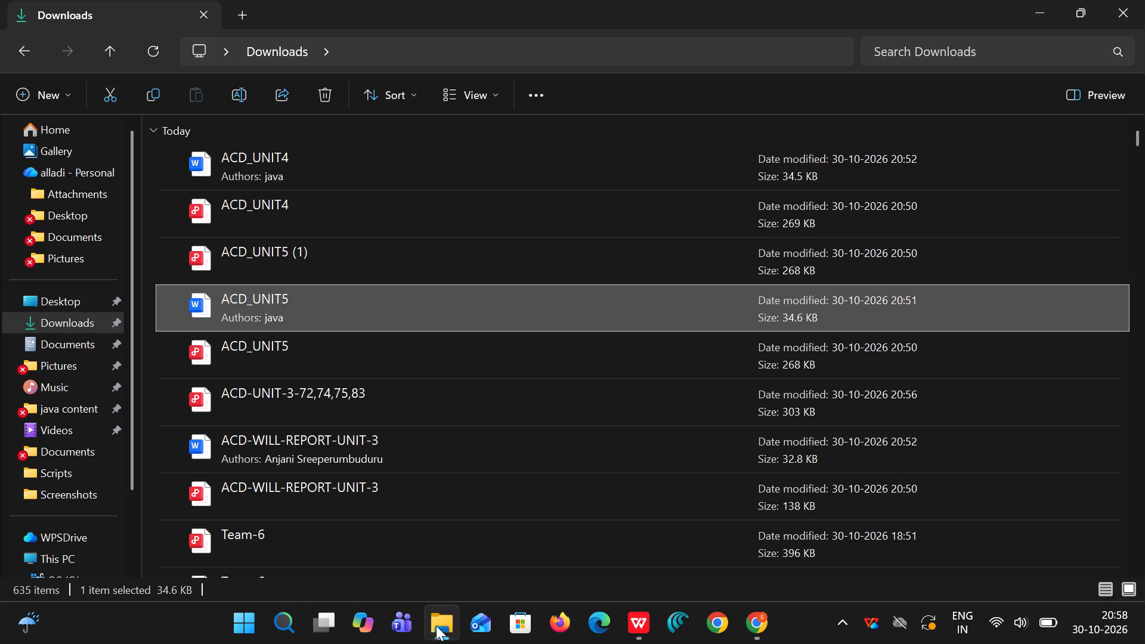
pyautogui.click(58, 321)
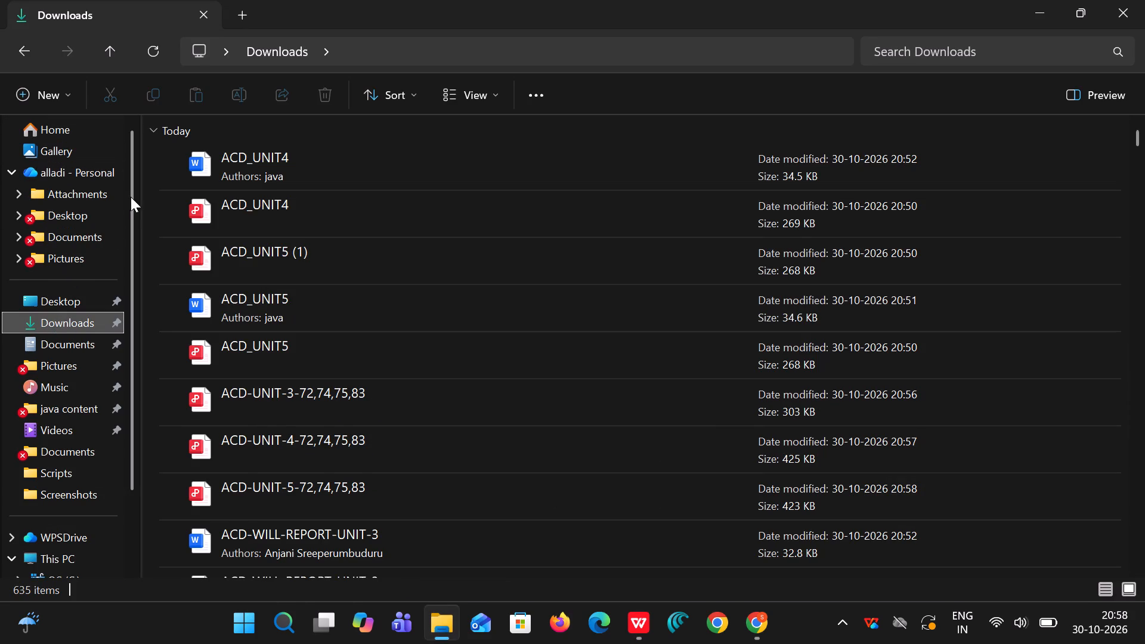
pyautogui.click(58, 95)
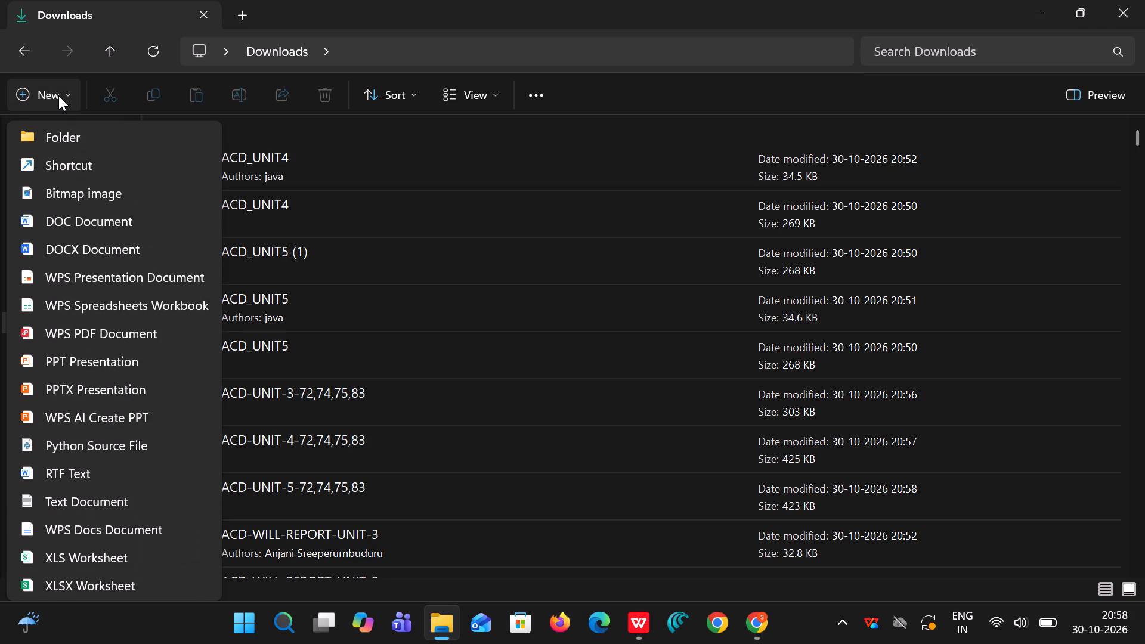
pyautogui.click(67, 135)
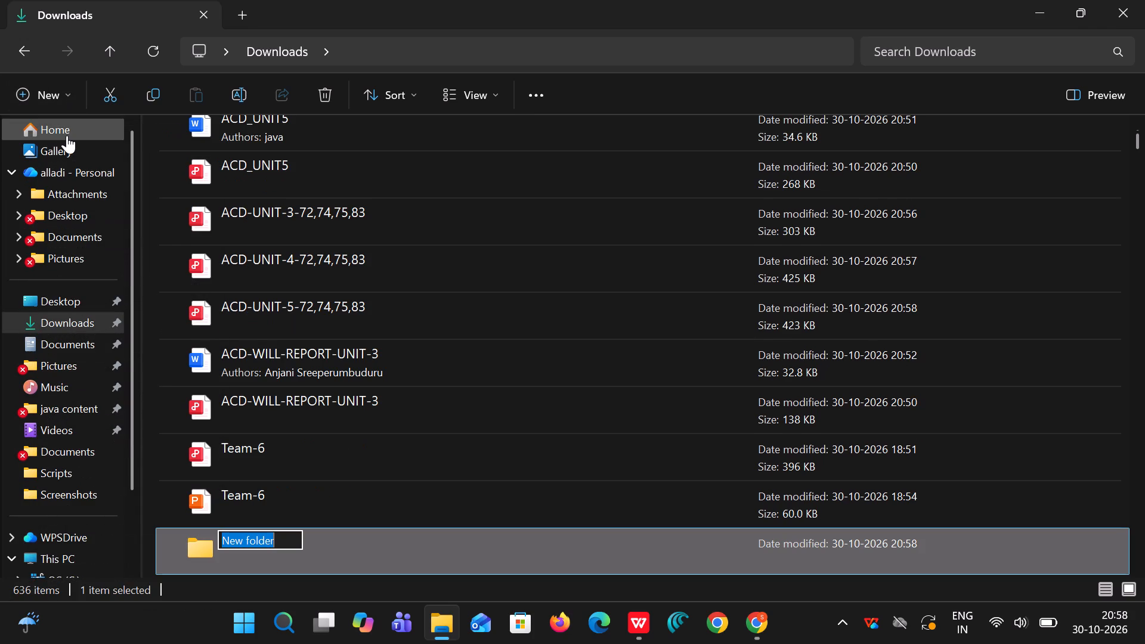
pyautogui.press('BackSpace')
pyautogui.write('TE')
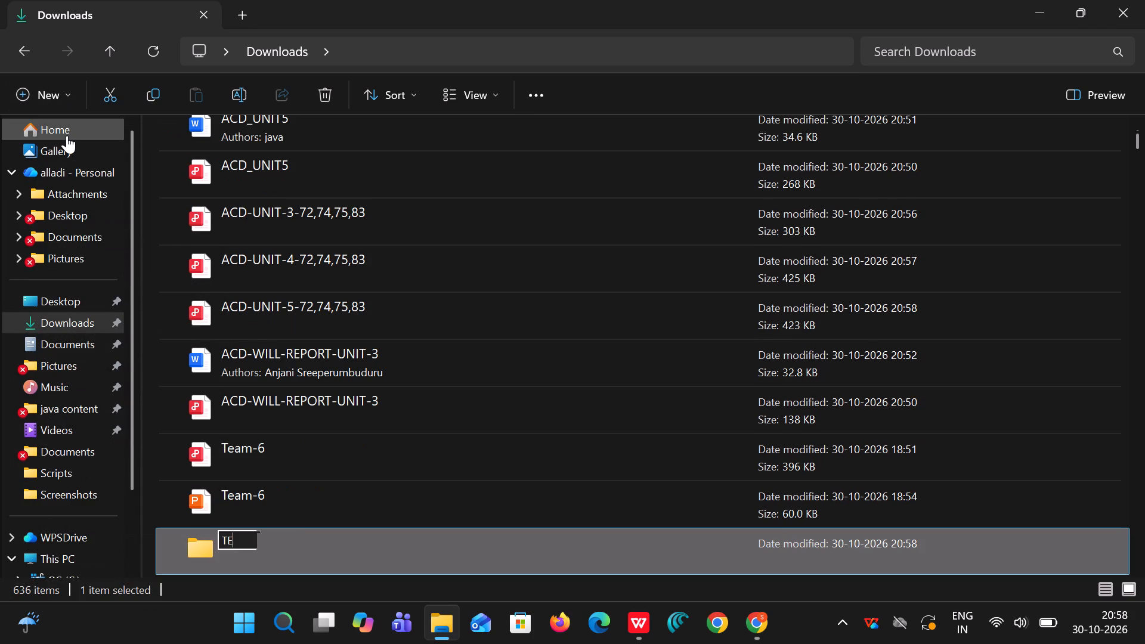
pyautogui.write('AM-6')
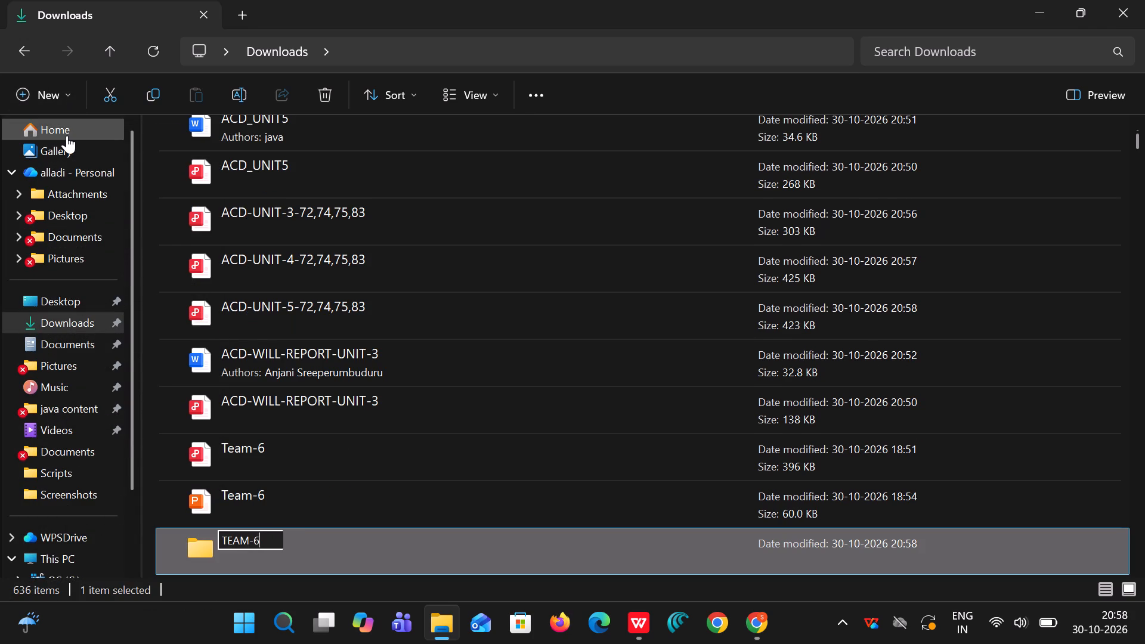
pyautogui.press('Return')
# Move the ACD-UNIT-3, ACD-UNIT-4 and ACD-UNIT-5 PDFs with the 72,74,75,83 suffix into the TEAM-6 folder.
pyautogui.scroll(-1, 318, 233)
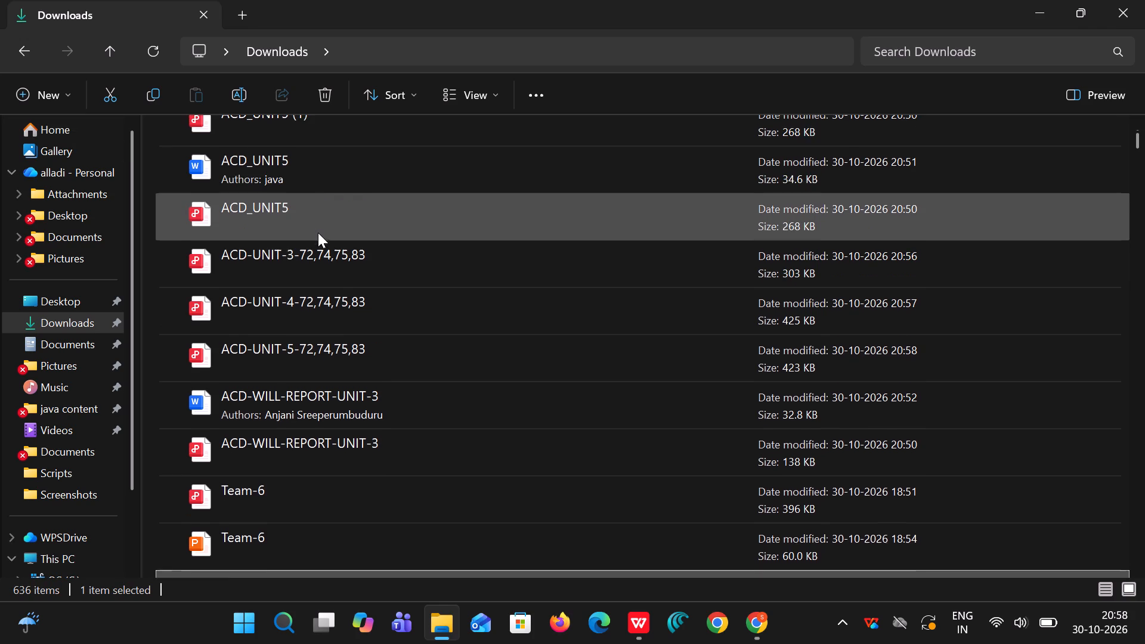
pyautogui.scroll(-1, 318, 233)
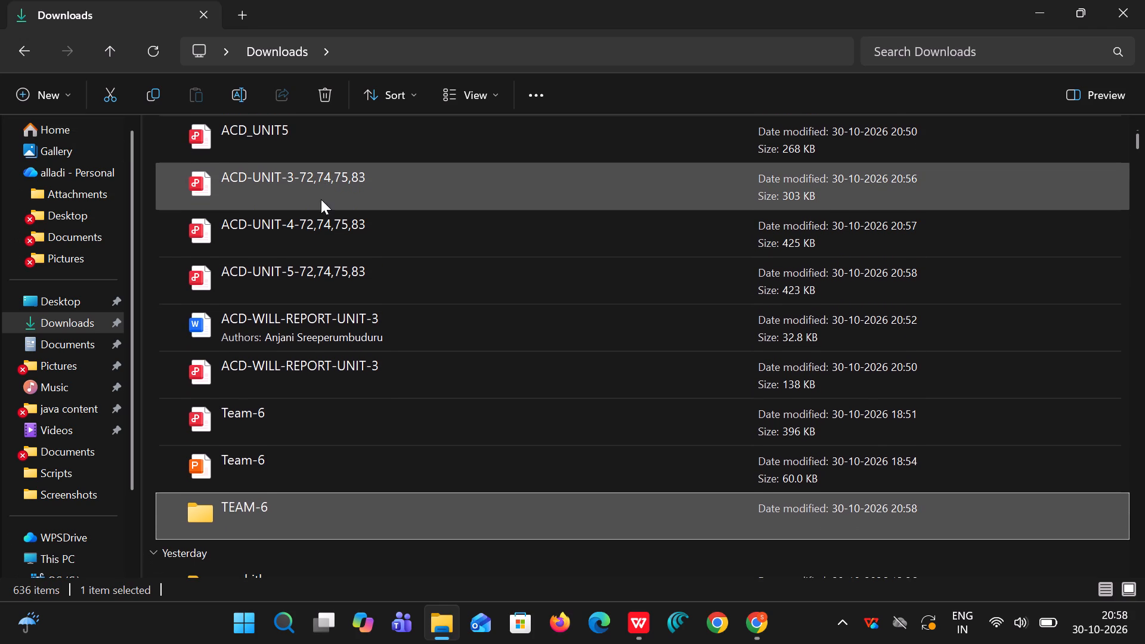
pyautogui.click(323, 188)
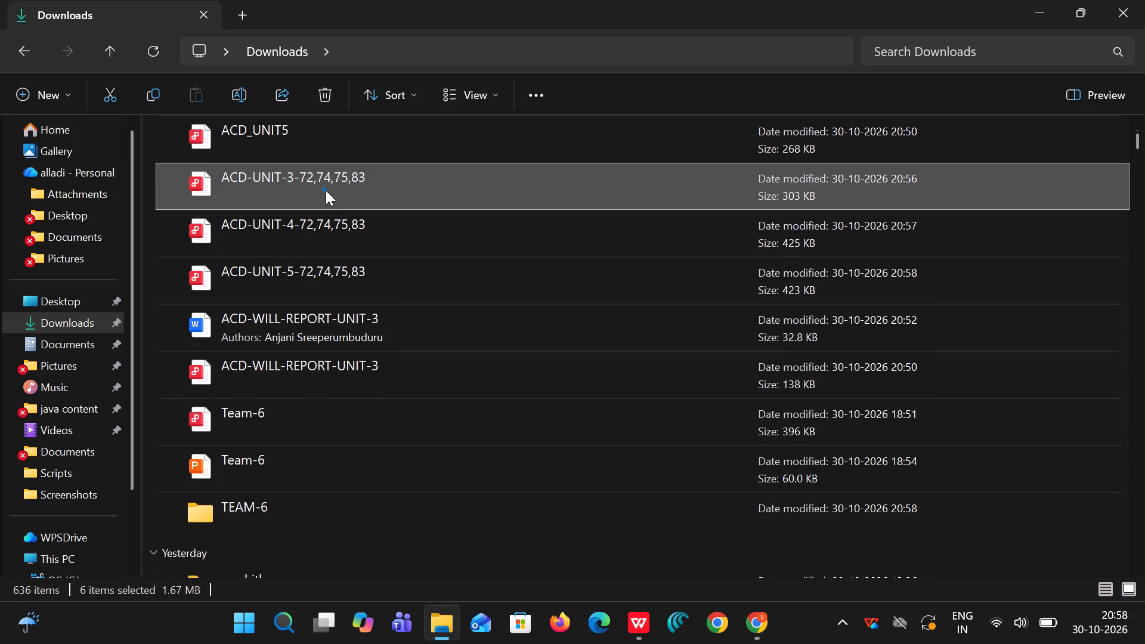
pyautogui.click(326, 190)
pyautogui.moveTo(326, 190); pyautogui.dragTo(336, 491)
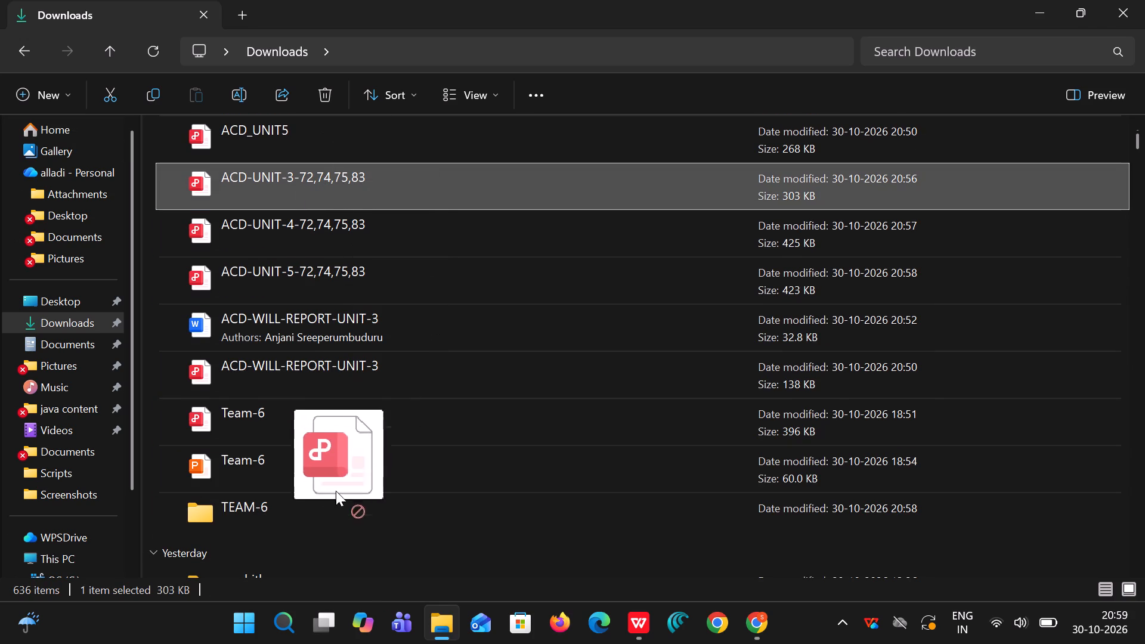
pyautogui.moveTo(336, 491); pyautogui.dragTo(301, 514)
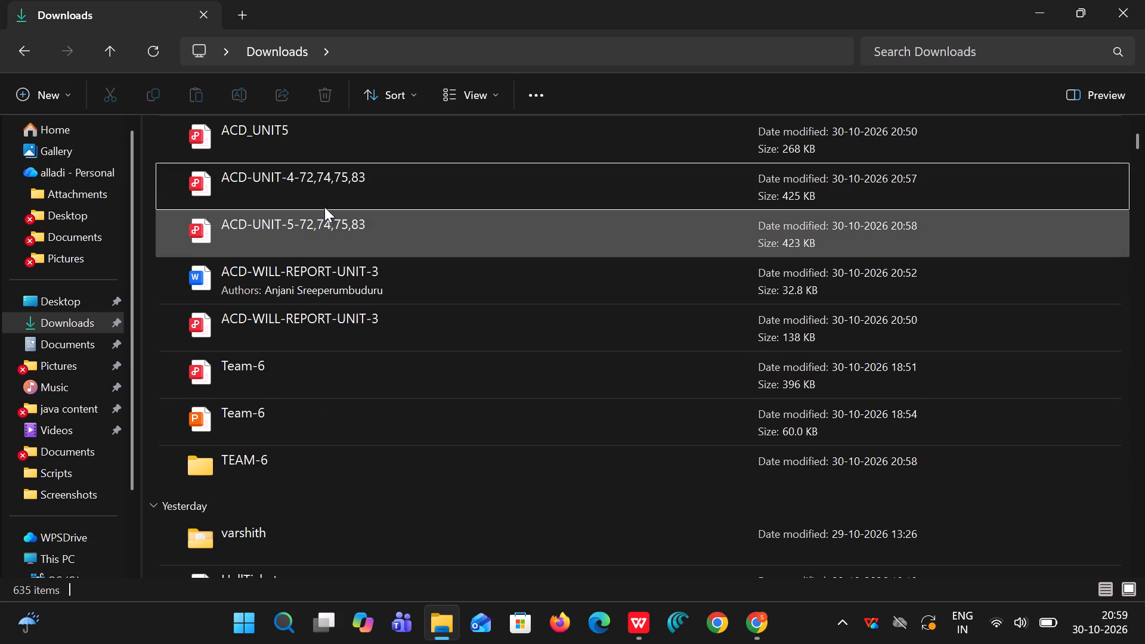
pyautogui.moveTo(315, 187); pyautogui.dragTo(329, 460)
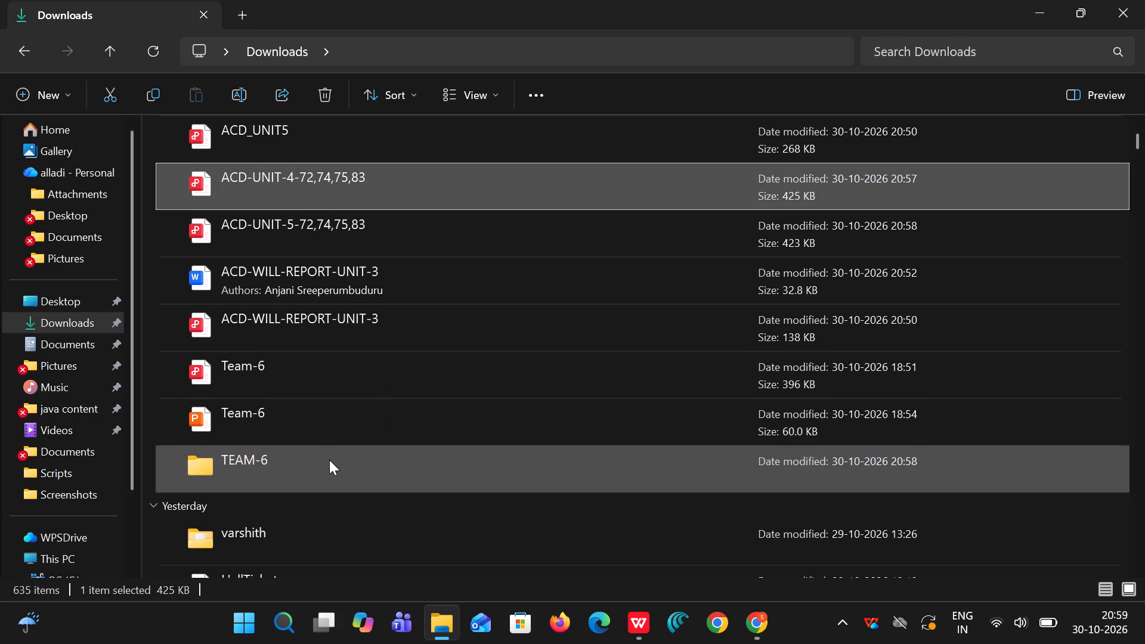
pyautogui.moveTo(307, 188); pyautogui.dragTo(299, 465)
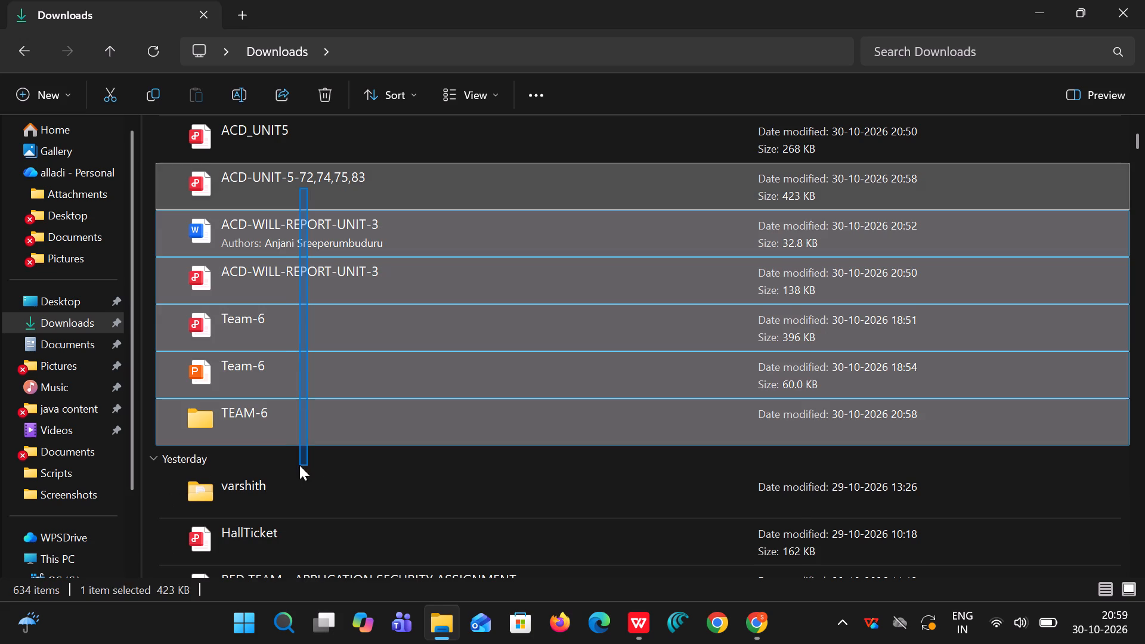
pyautogui.moveTo(299, 465); pyautogui.dragTo(326, 239)
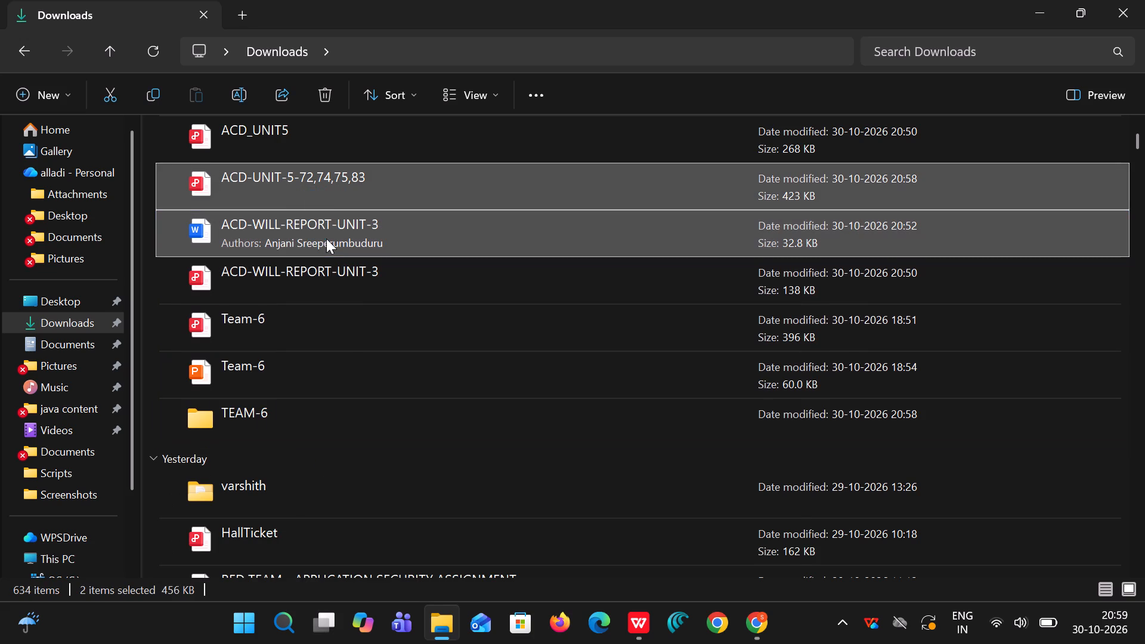
pyautogui.press('Escape')
pyautogui.click(270, 194)
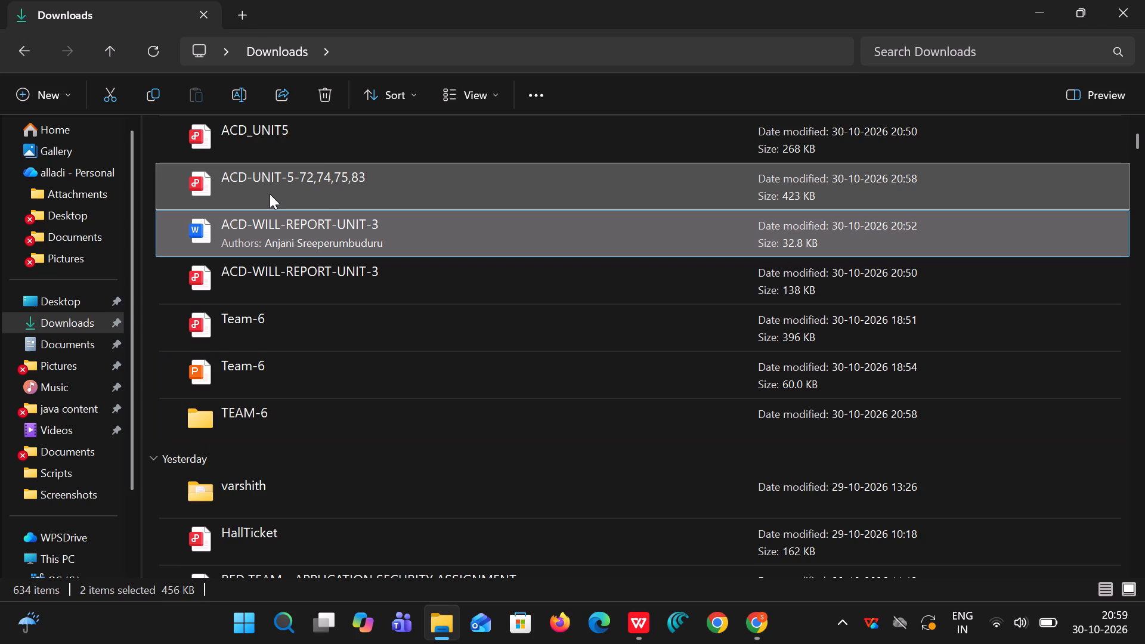
pyautogui.moveTo(270, 194); pyautogui.dragTo(318, 412)
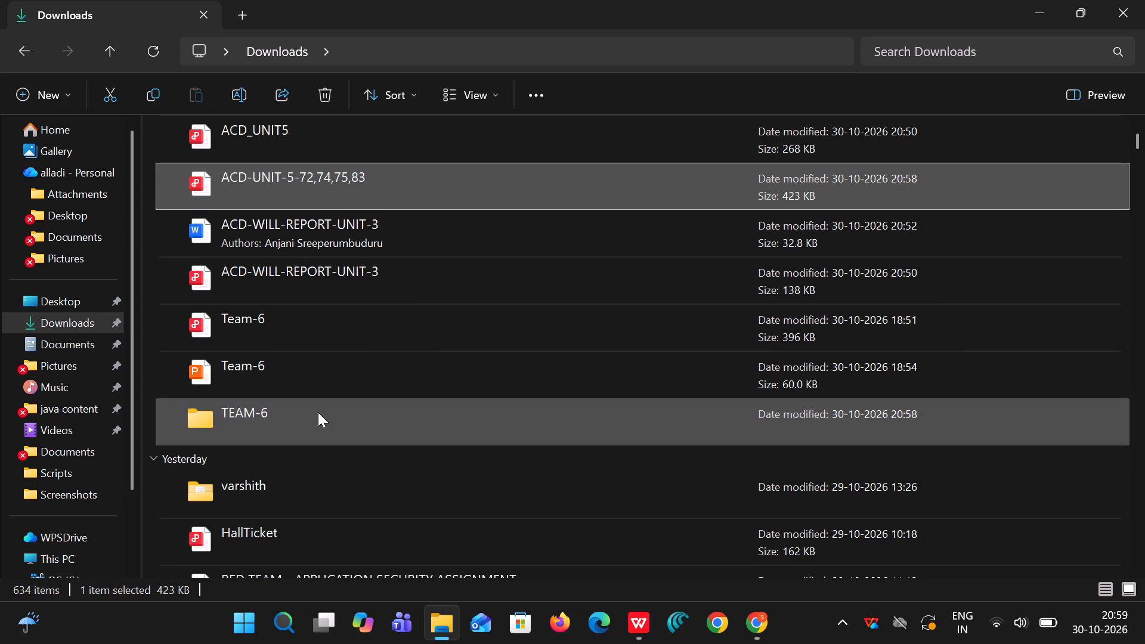
# Open the TEAM-6 folder.
pyautogui.doubleClick(251, 378)
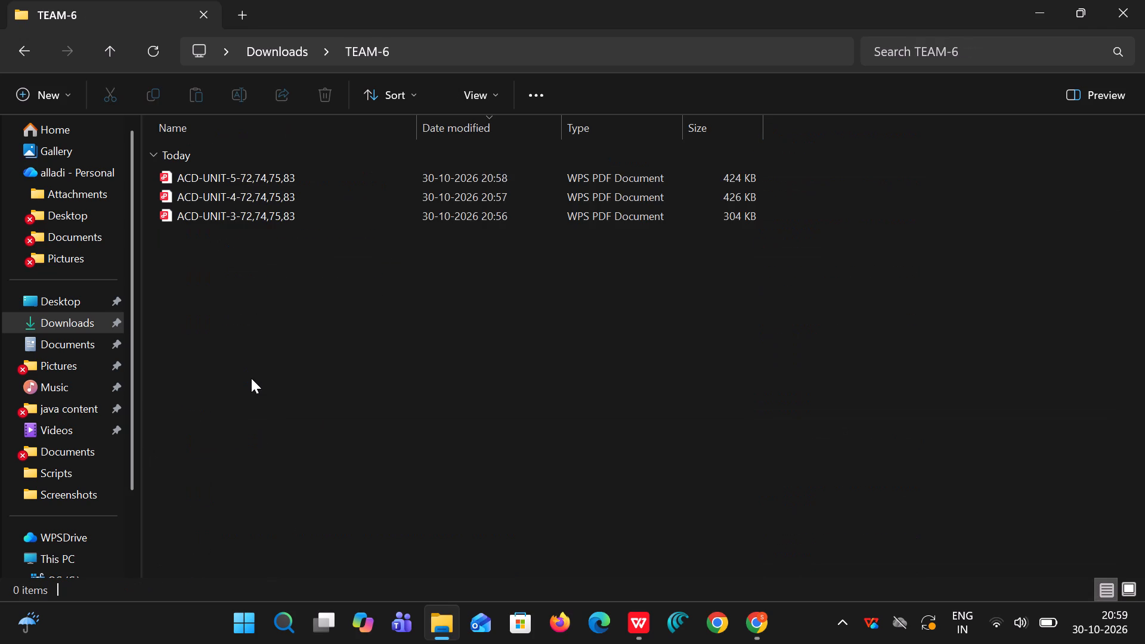
# Open the ACD-UNIT-5-72,74,75,83 PDF from TEAM-6 and check its heading and student details table.
pyautogui.doubleClick(262, 177)
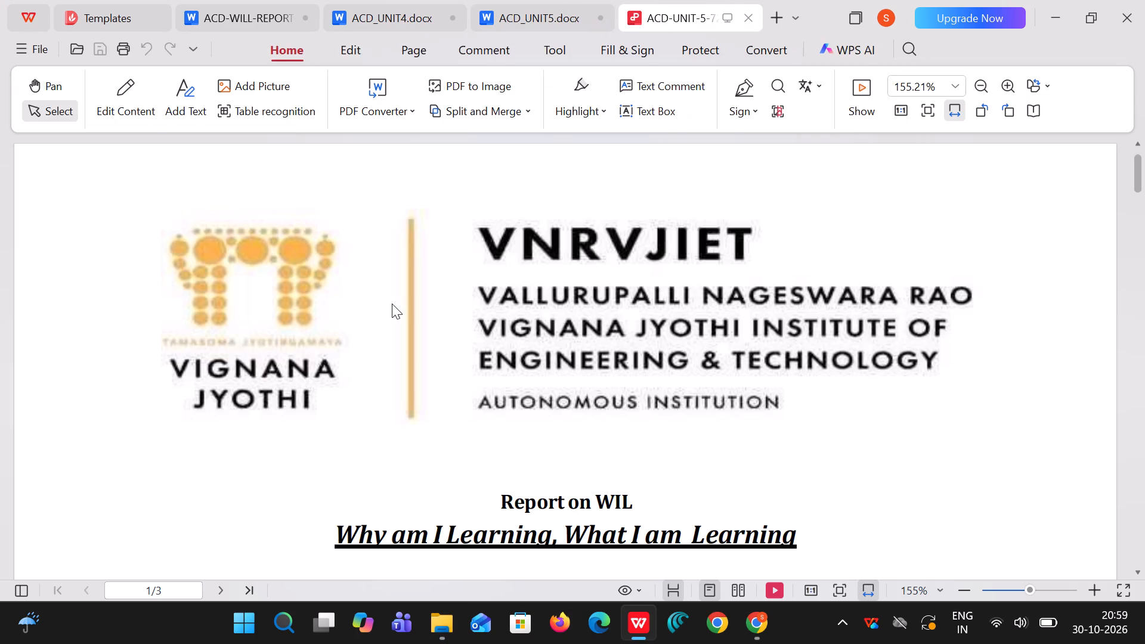
pyautogui.scroll(-3, 392, 304)
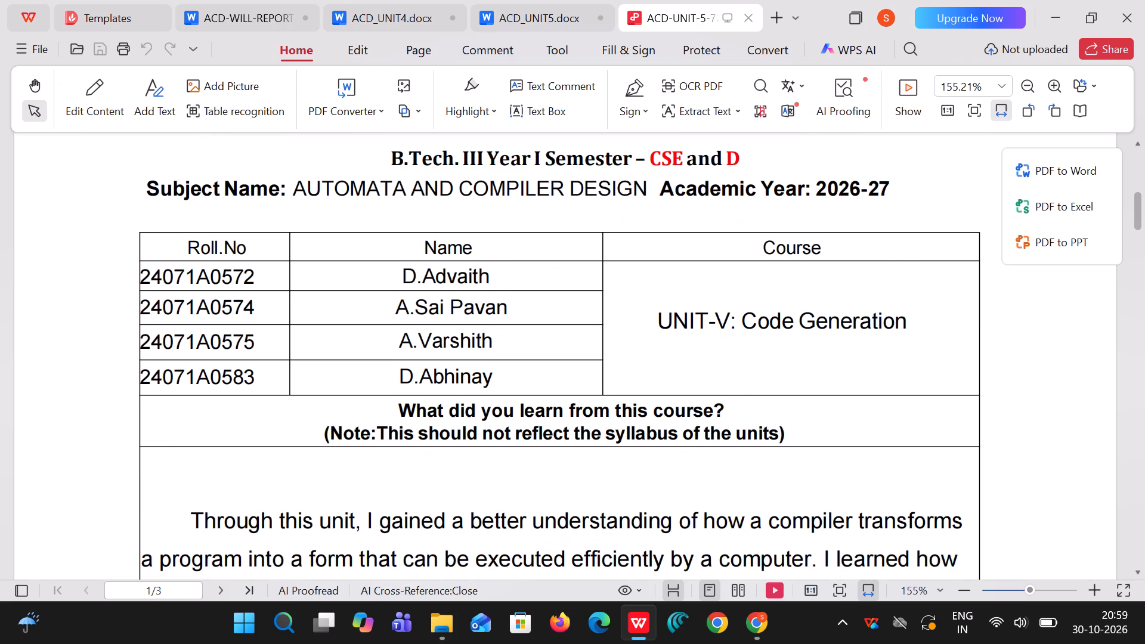
# In the ACD-WILL-REPORT-UNIT-3 document, change the section letter after "CSE and" in the semester heading to B.
pyautogui.click(278, 1)
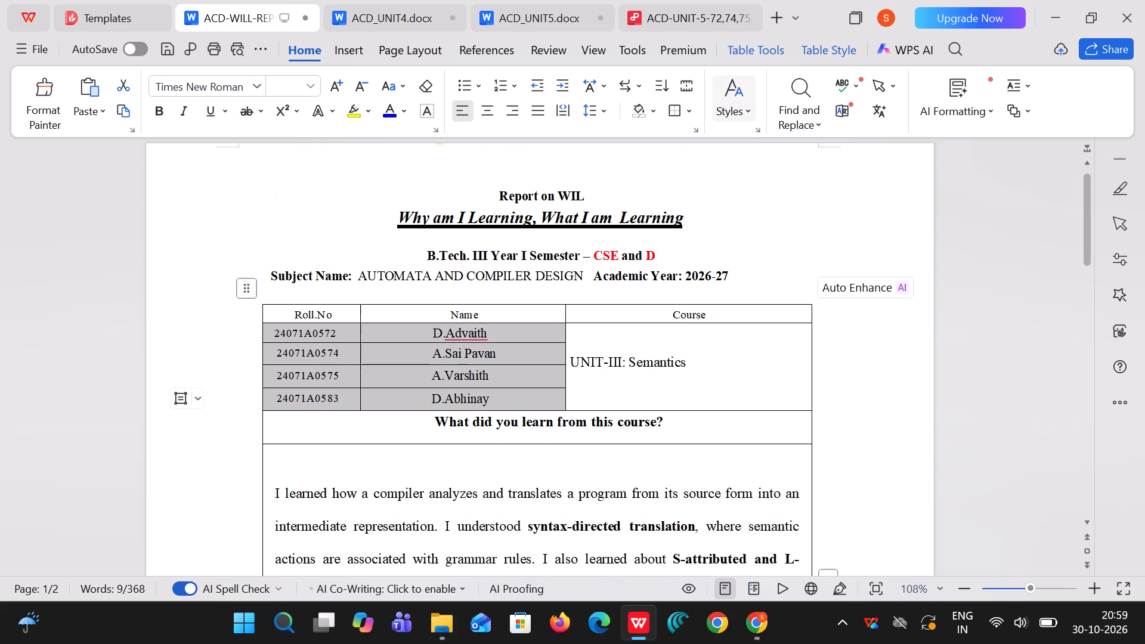
pyautogui.click(657, 250)
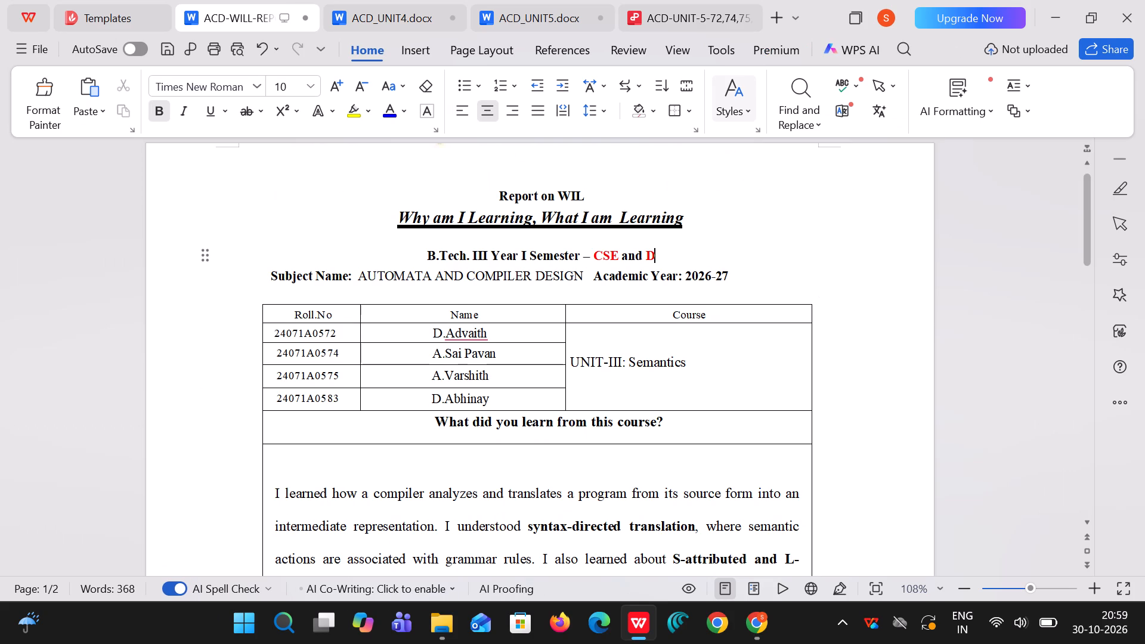
pyautogui.press('BackSpace')
pyautogui.press('b')
# In the ACD_UNIT4 document, change the section letter after "CSE and" in the semester heading to B.
pyautogui.click(343, 1)
pyautogui.scroll(17, 483, 340)
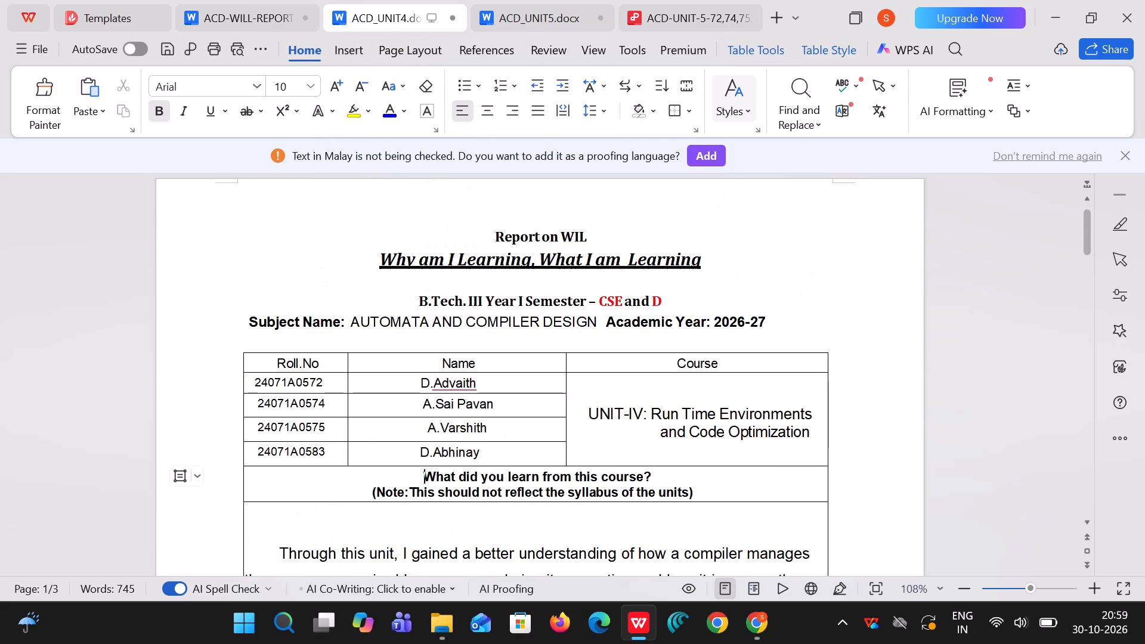
pyautogui.click(669, 298)
pyautogui.press('BackSpace')
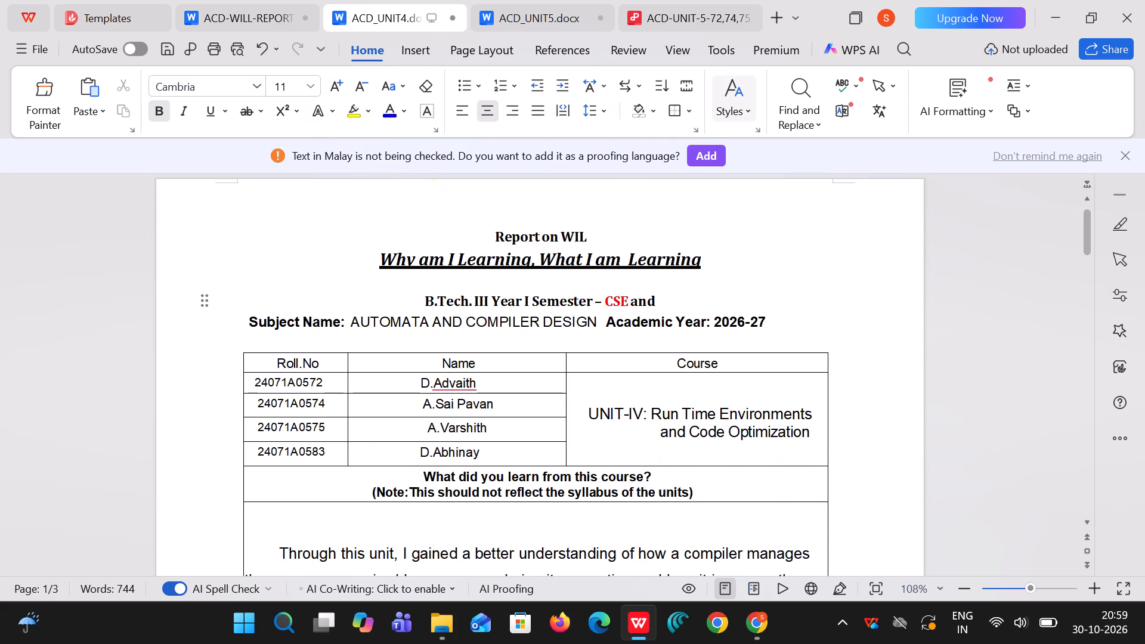
pyautogui.press('b')
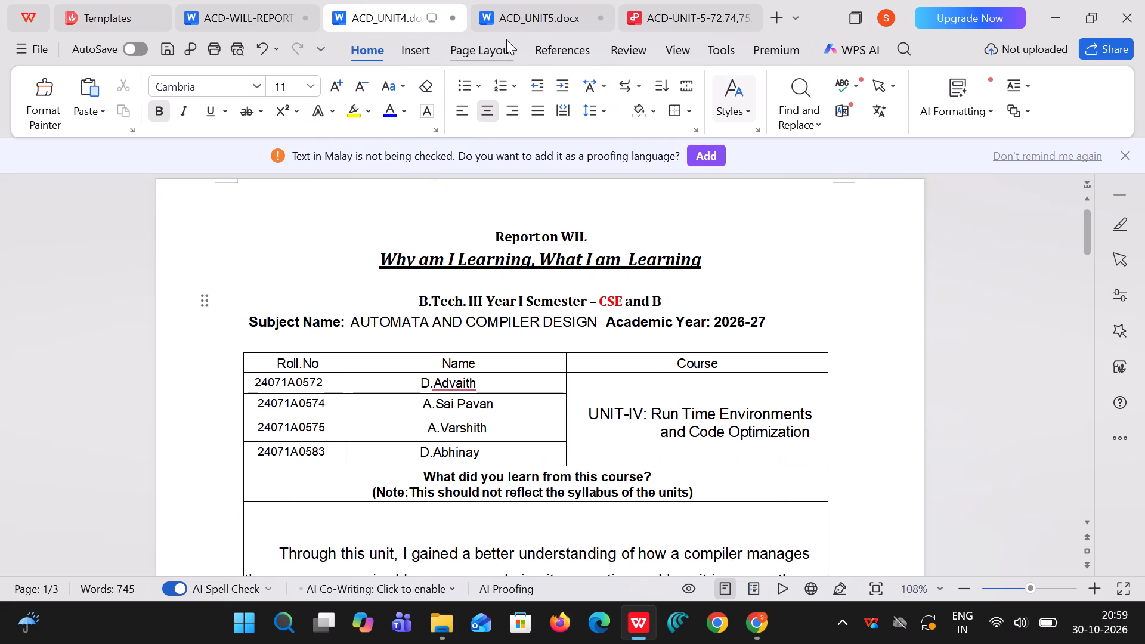
# In the ACD_UNIT5 document, change the section letter after "CSE and" in the semester heading to B.
pyautogui.click(526, 12)
pyautogui.click(684, 307)
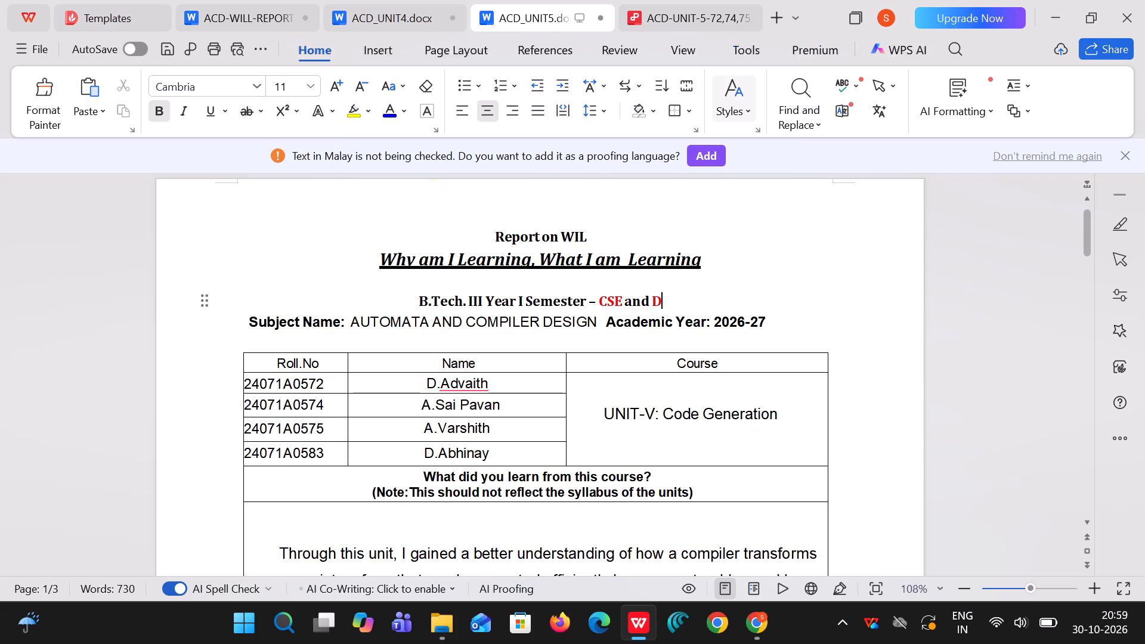
pyautogui.press('BackSpace')
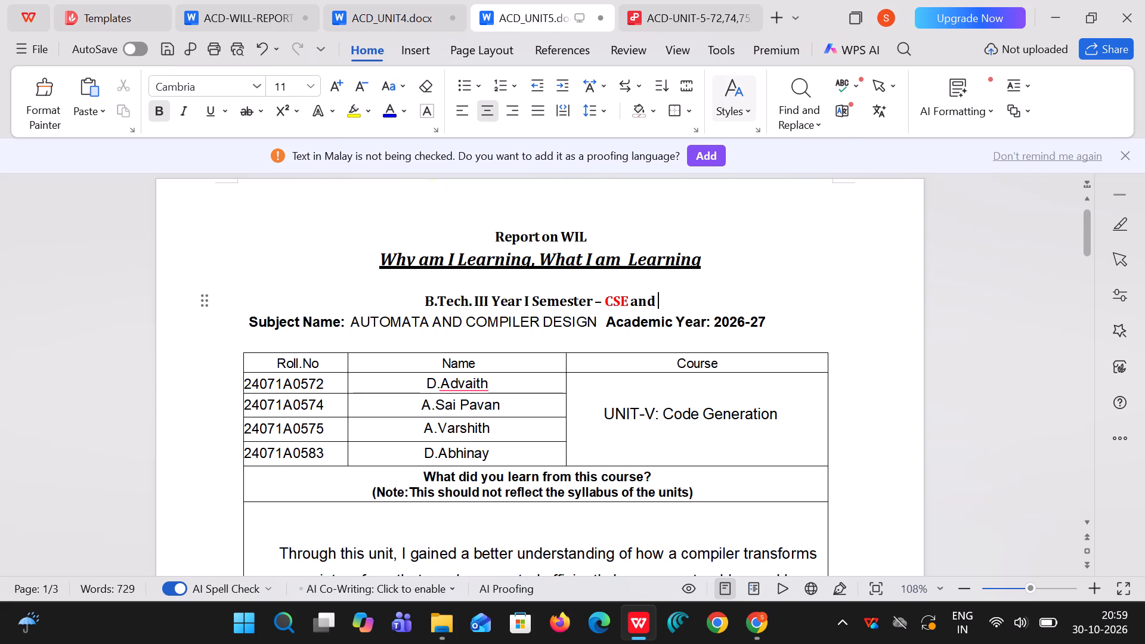
pyautogui.press('b')
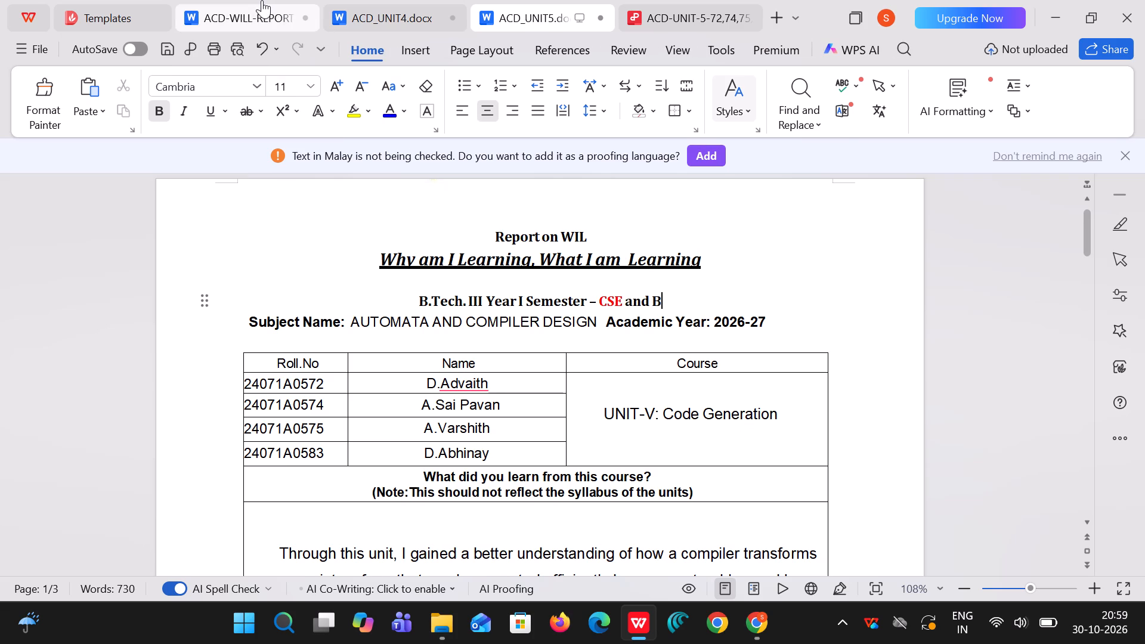
# Print the Unit 3 report with Microsoft Print to PDF, replacing ACD-UNIT-3-72,74,75,83 in the TEAM-6 folder.
pyautogui.click(262, 0)
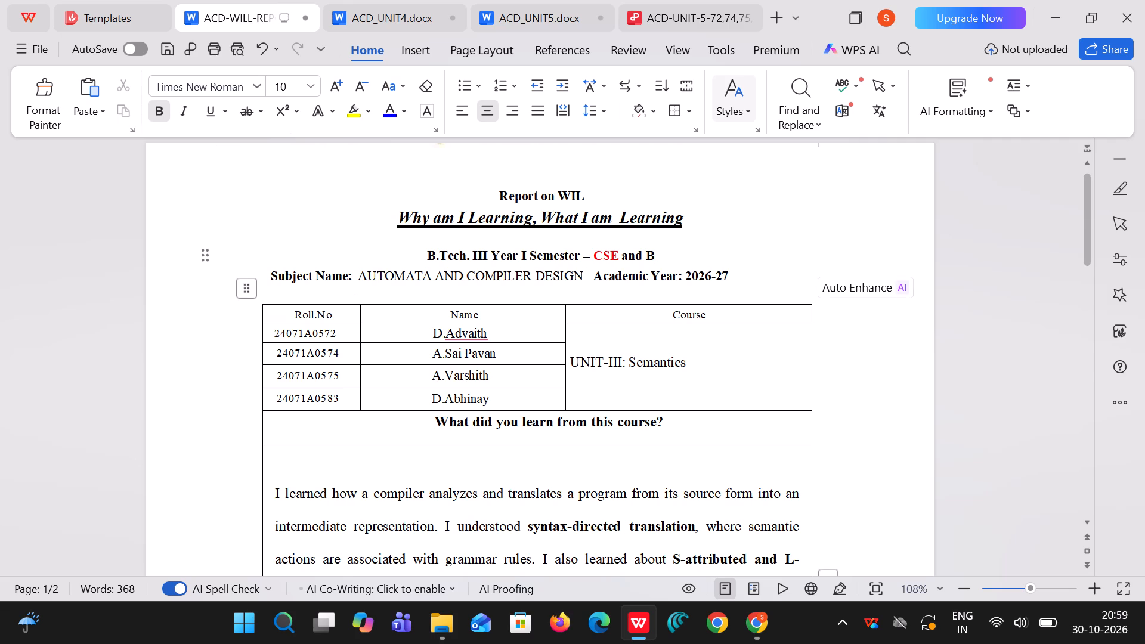
pyautogui.click(42, 54)
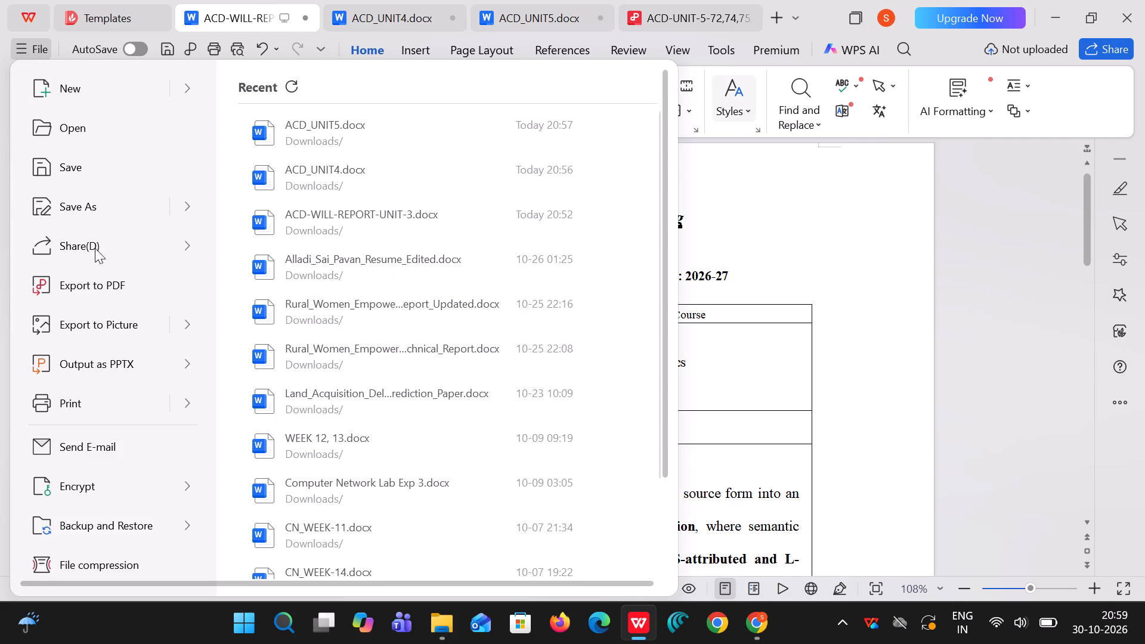
pyautogui.click(106, 406)
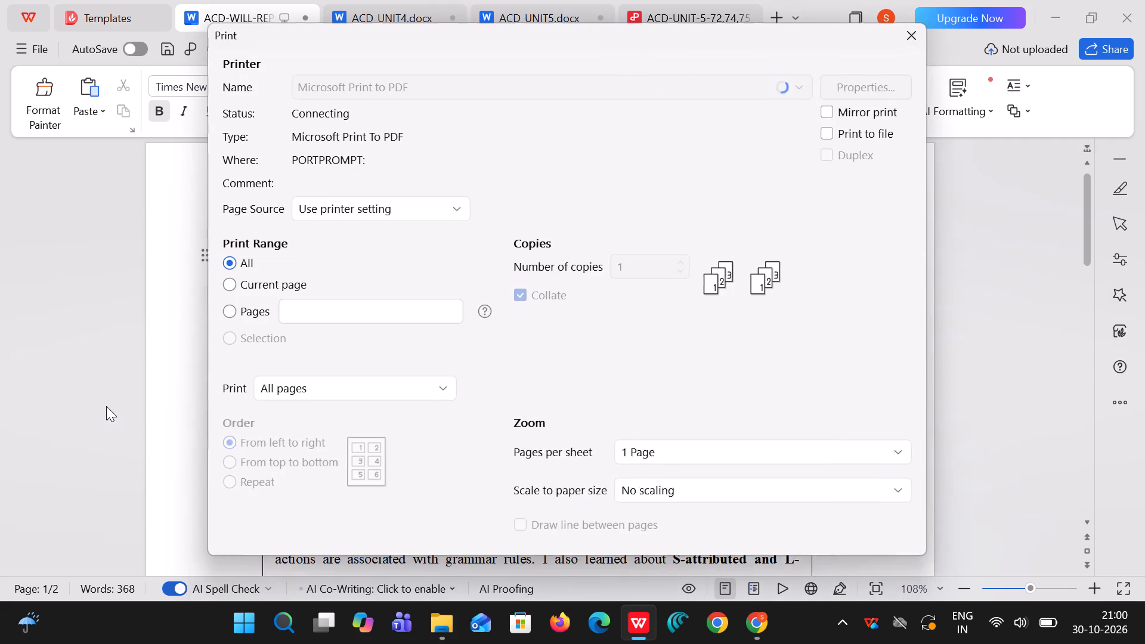
pyautogui.click(664, 536)
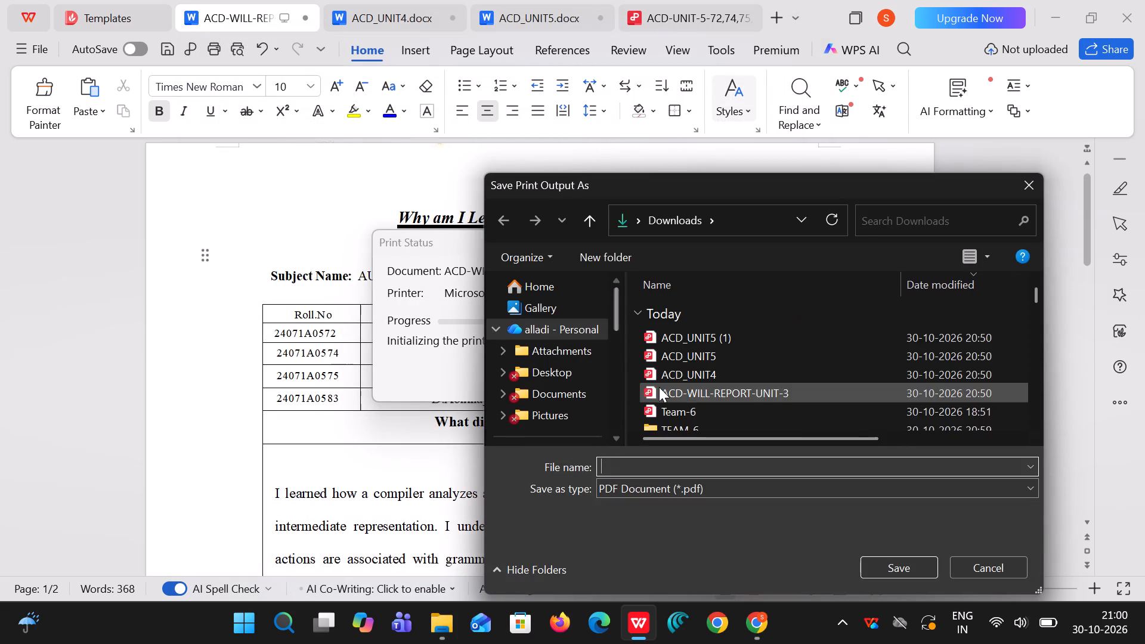
pyautogui.scroll(-2, 659, 387)
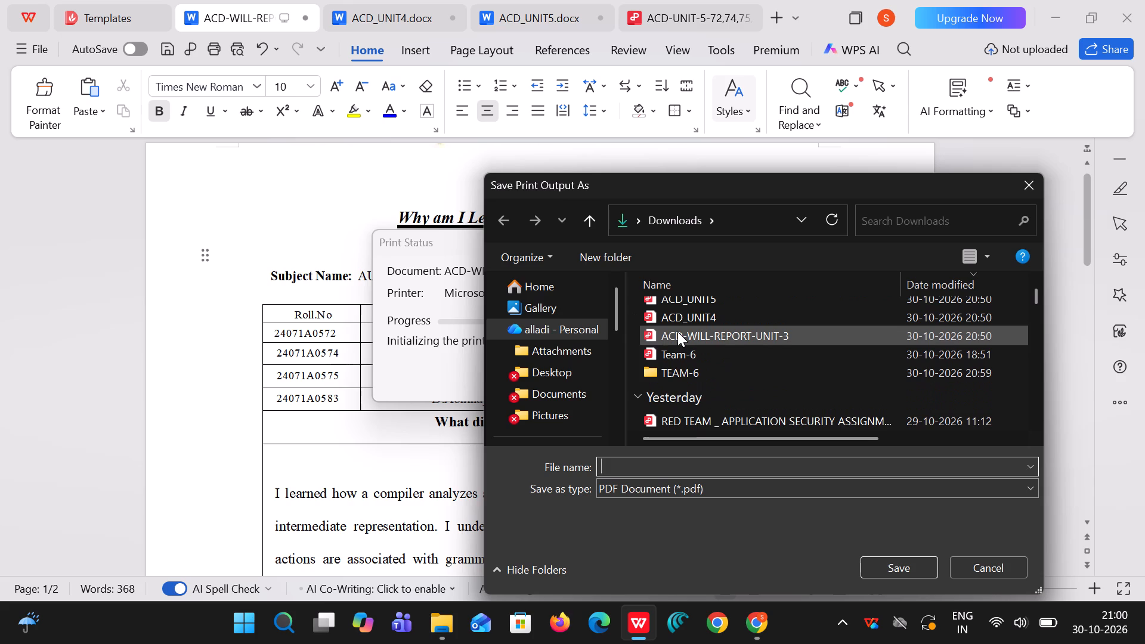
pyautogui.click(683, 332)
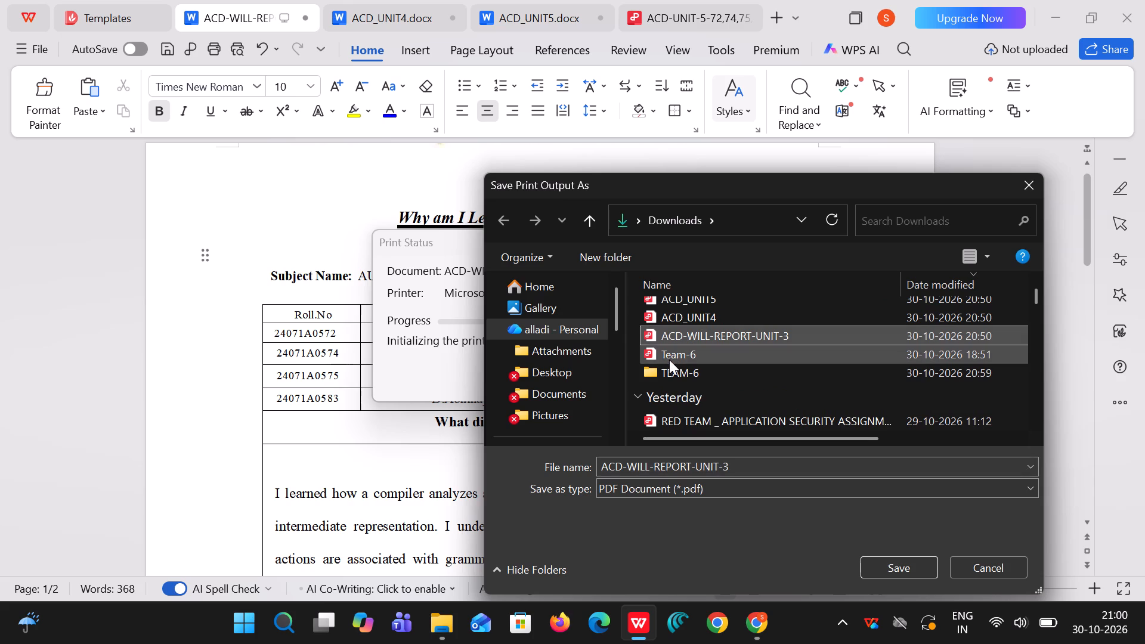
pyautogui.doubleClick(666, 368)
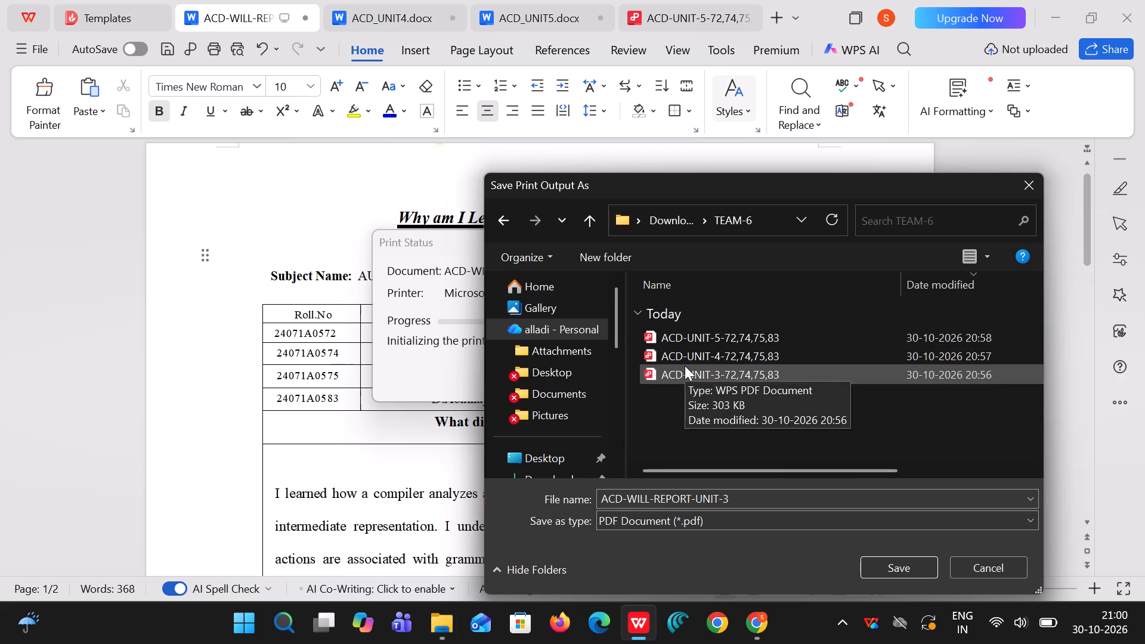
pyautogui.click(685, 366)
pyautogui.press('Return')
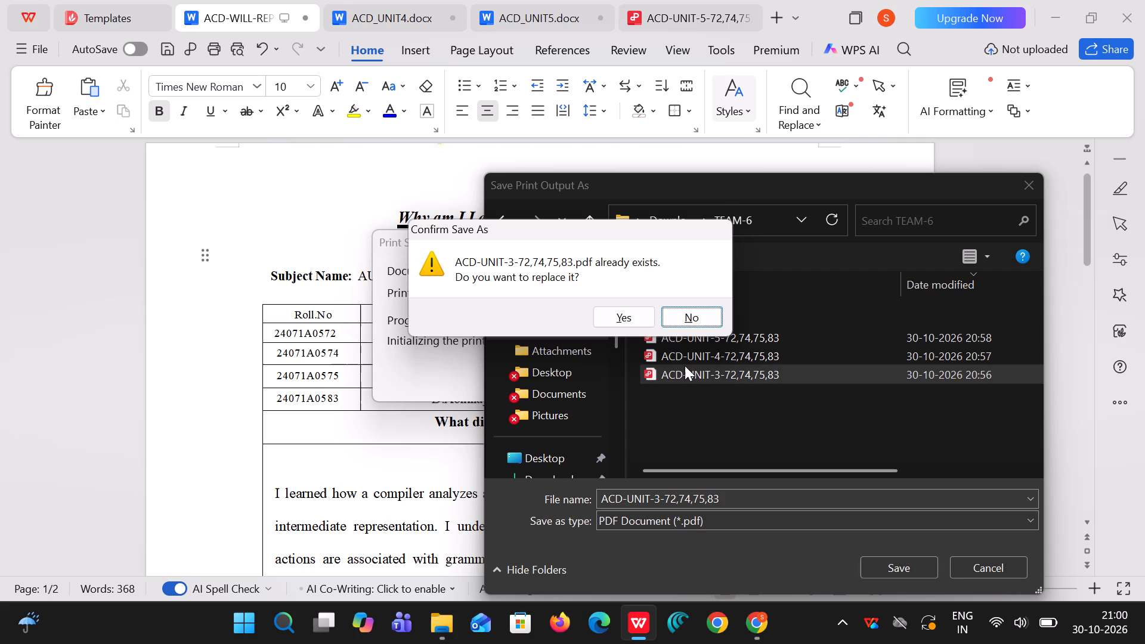
pyautogui.click(635, 318)
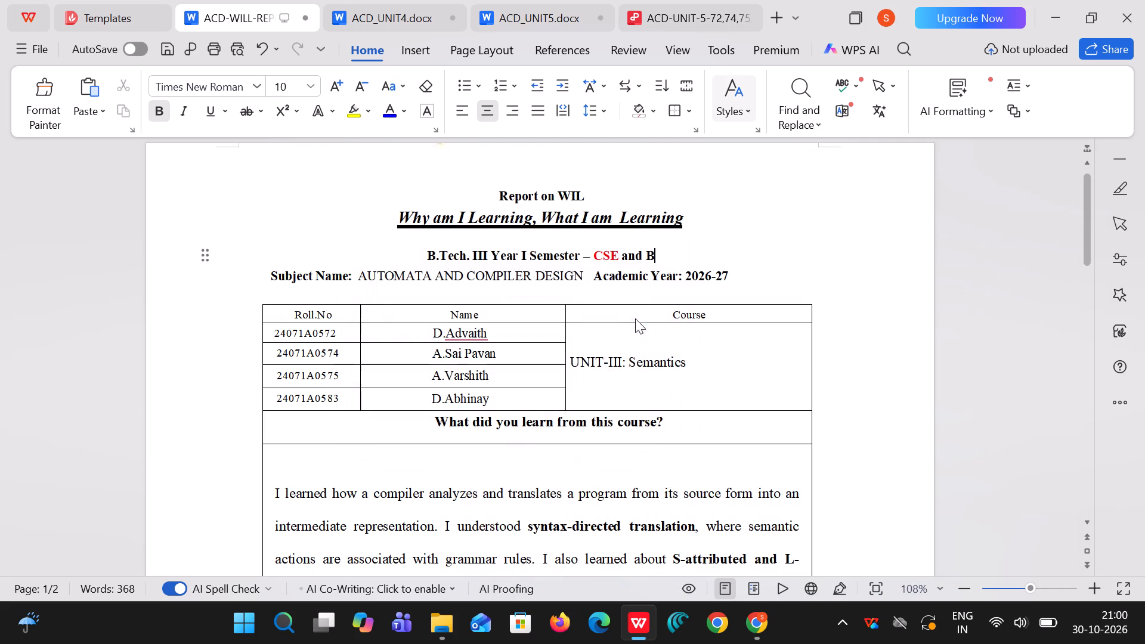
# Print the Unit 4 report with Microsoft Print to PDF, replacing ACD-UNIT-4-72,74,75,83 in the TEAM-6 folder.
pyautogui.click(400, 3)
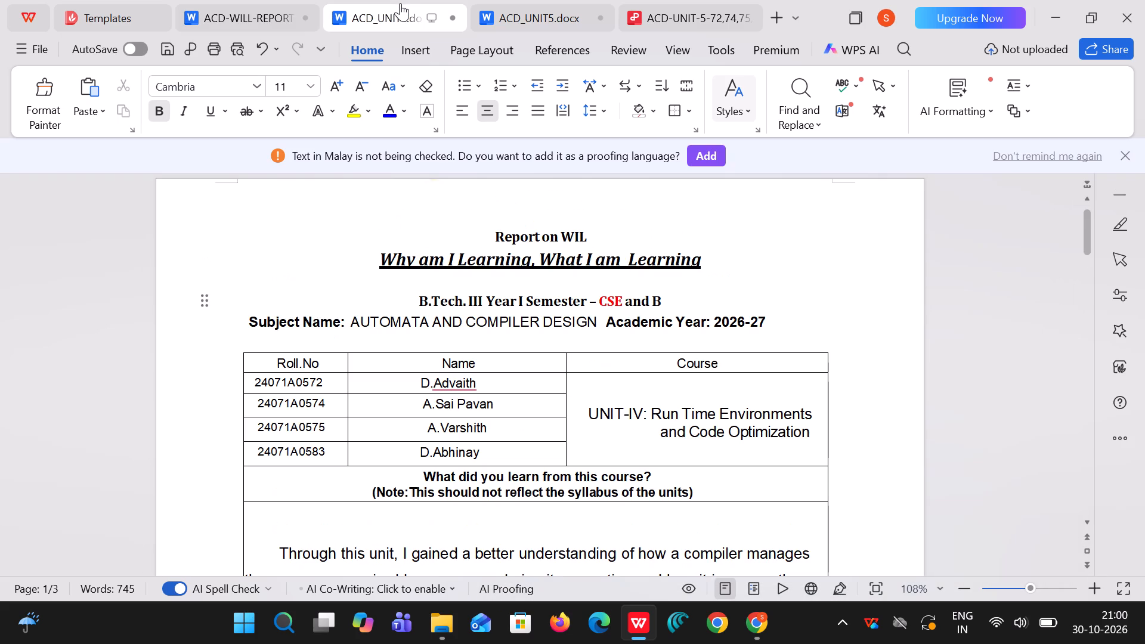
pyautogui.click(306, 0)
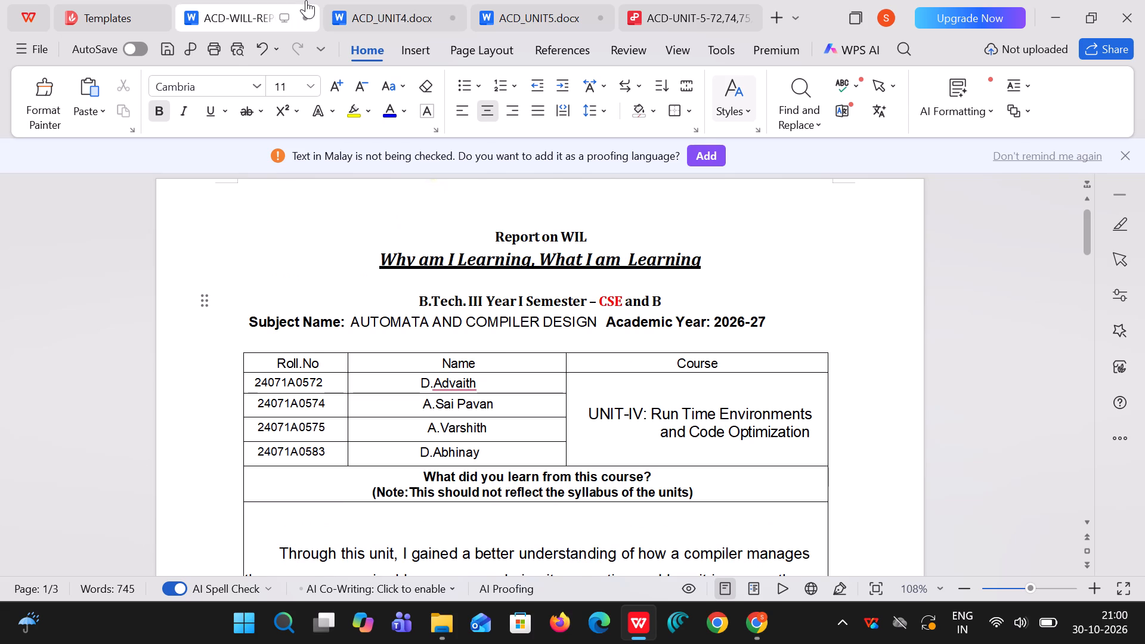
pyautogui.click(419, 0)
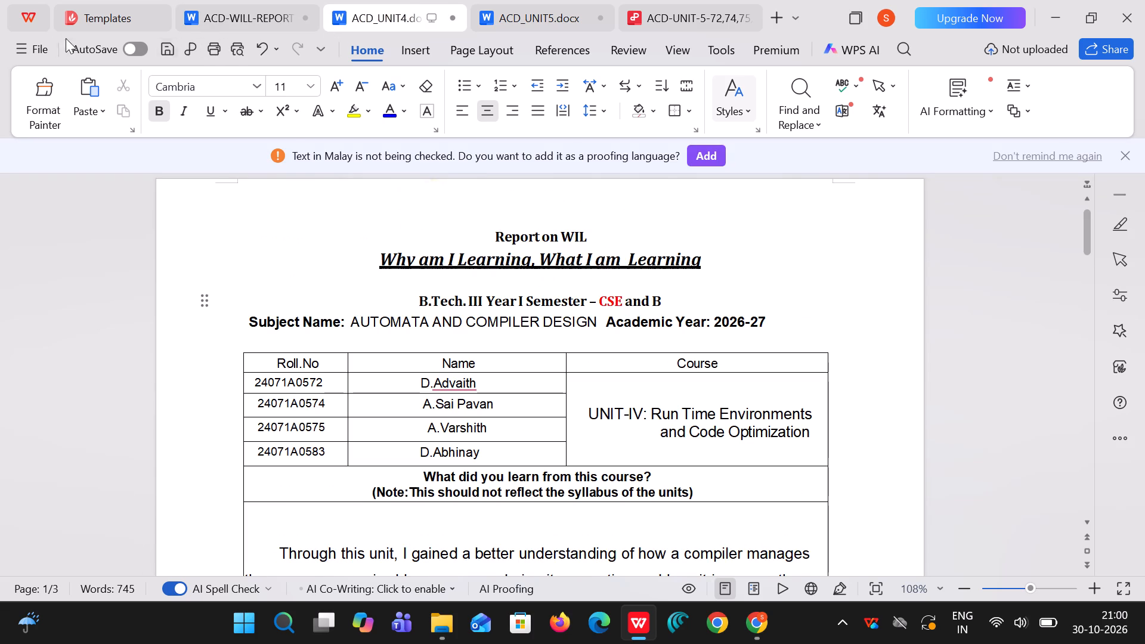
pyautogui.click(16, 39)
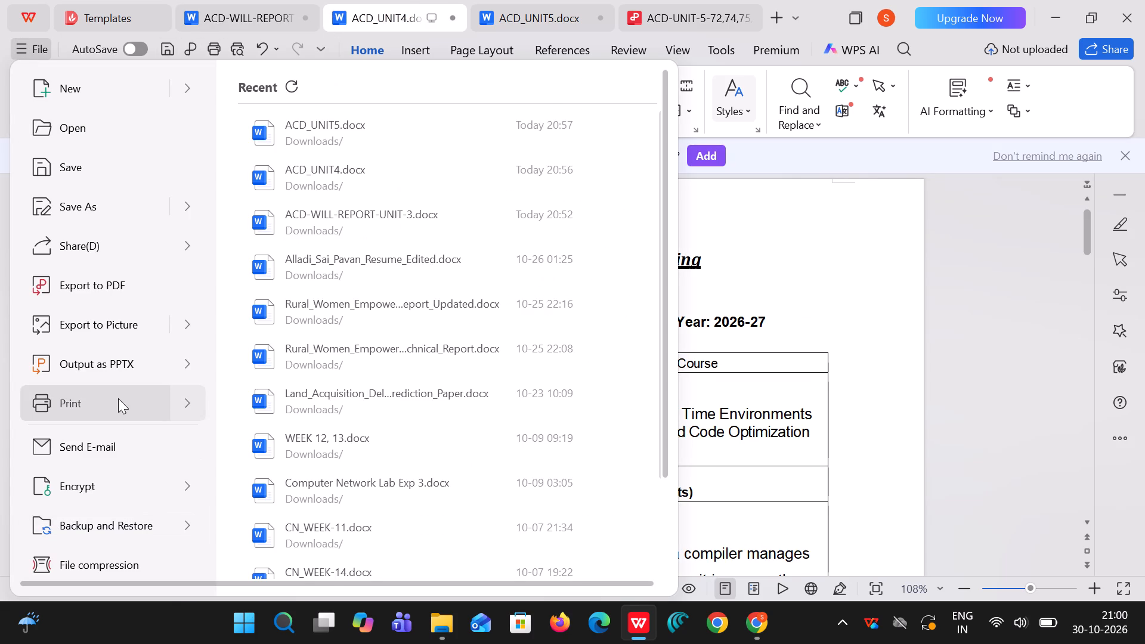
pyautogui.click(118, 398)
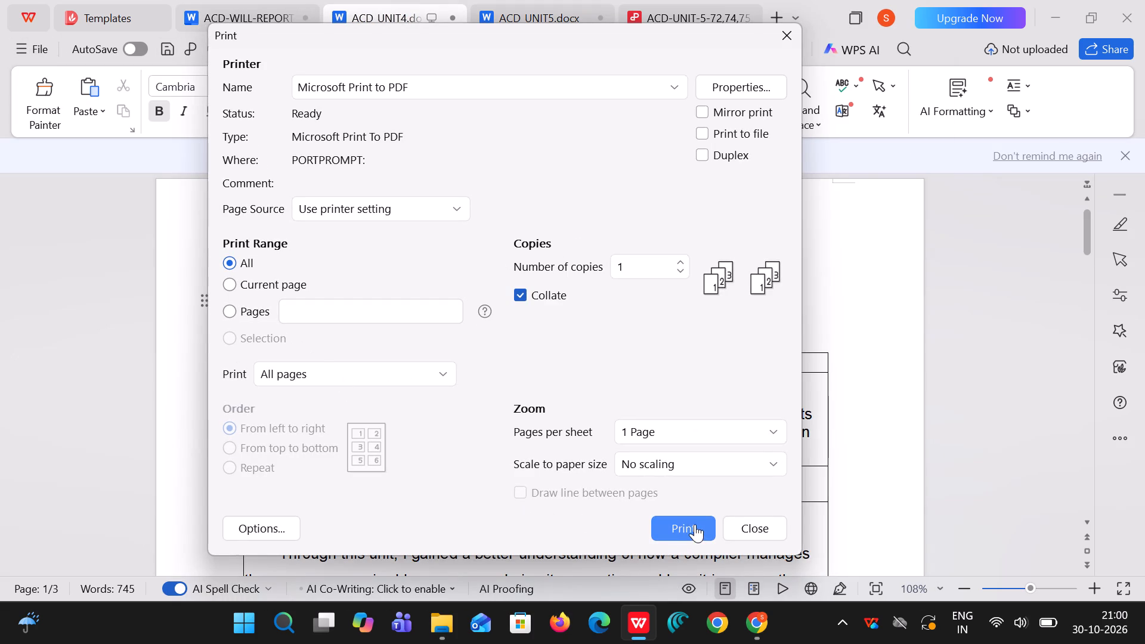
pyautogui.click(695, 524)
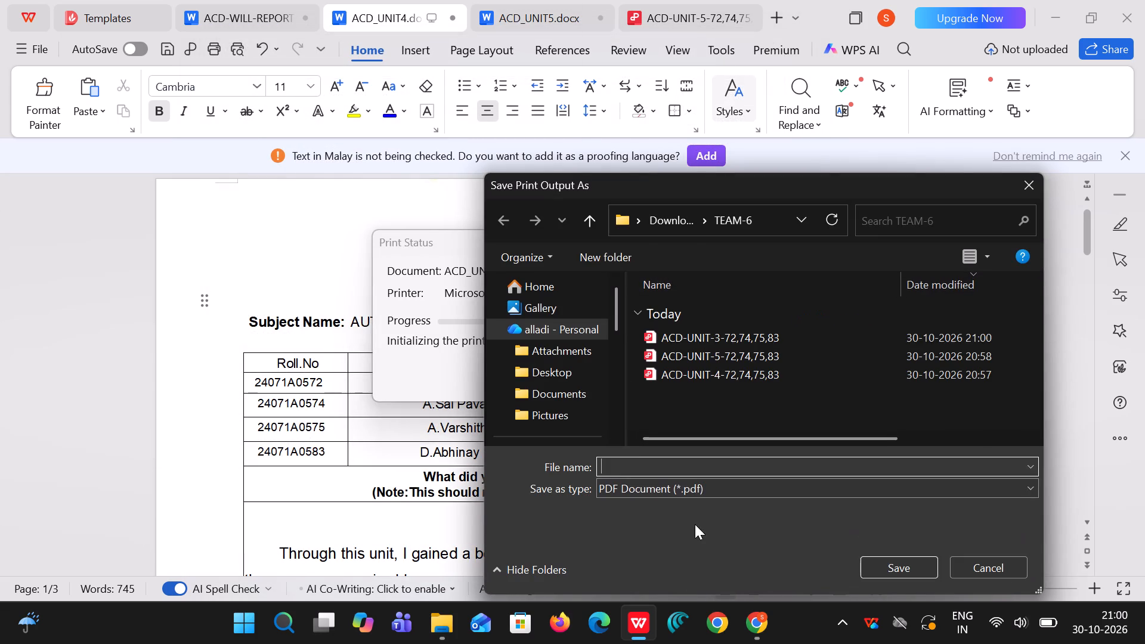
pyautogui.click(708, 369)
pyautogui.click(886, 571)
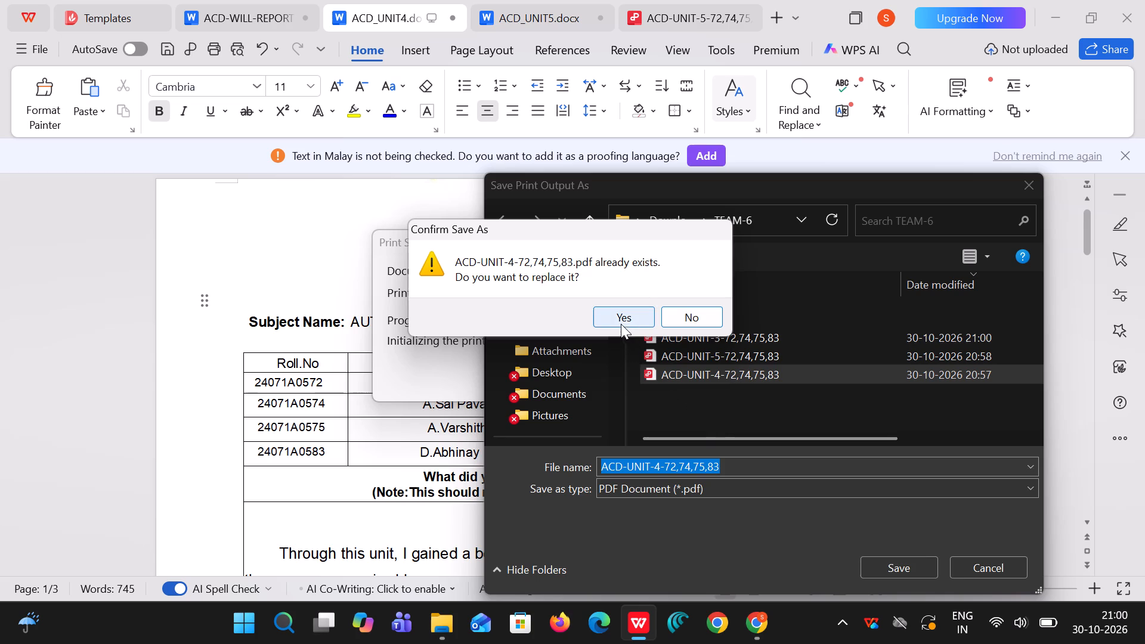
pyautogui.click(617, 317)
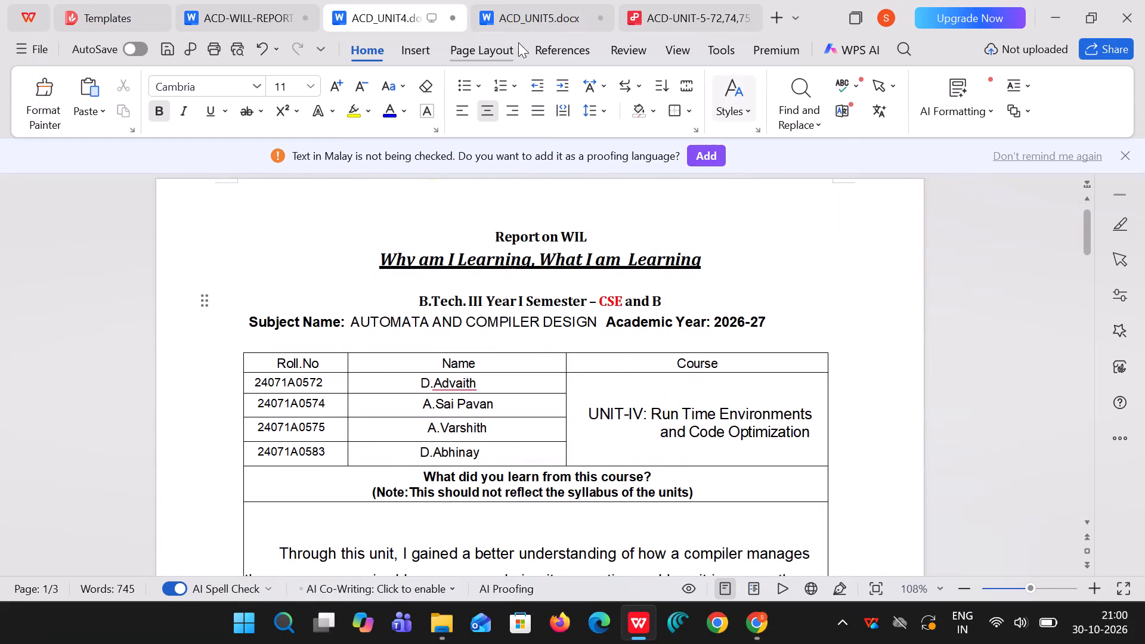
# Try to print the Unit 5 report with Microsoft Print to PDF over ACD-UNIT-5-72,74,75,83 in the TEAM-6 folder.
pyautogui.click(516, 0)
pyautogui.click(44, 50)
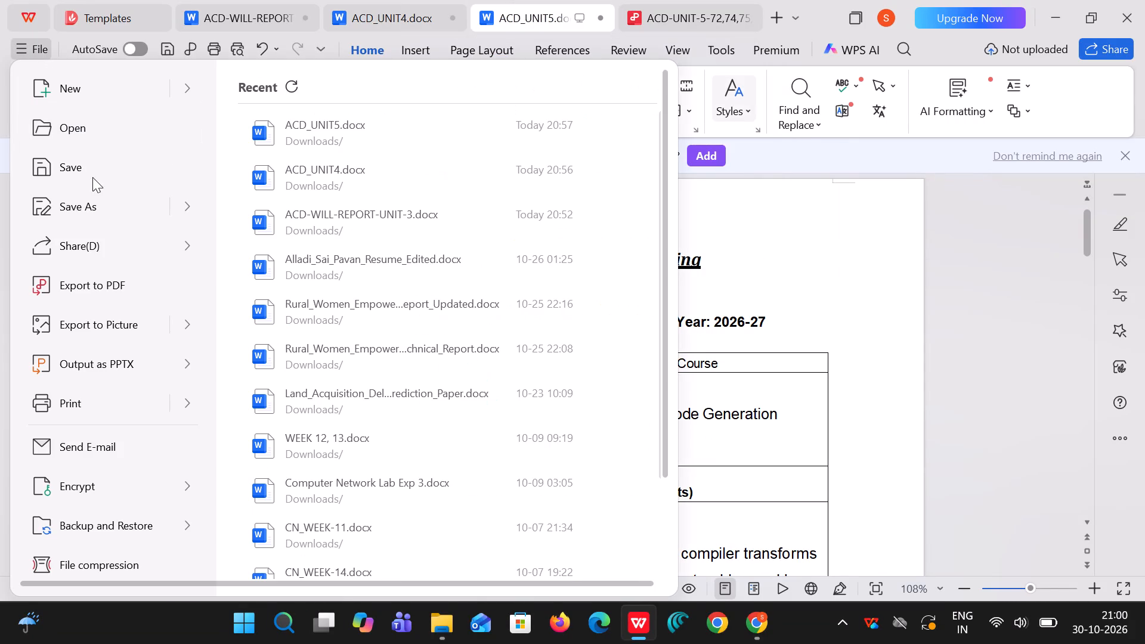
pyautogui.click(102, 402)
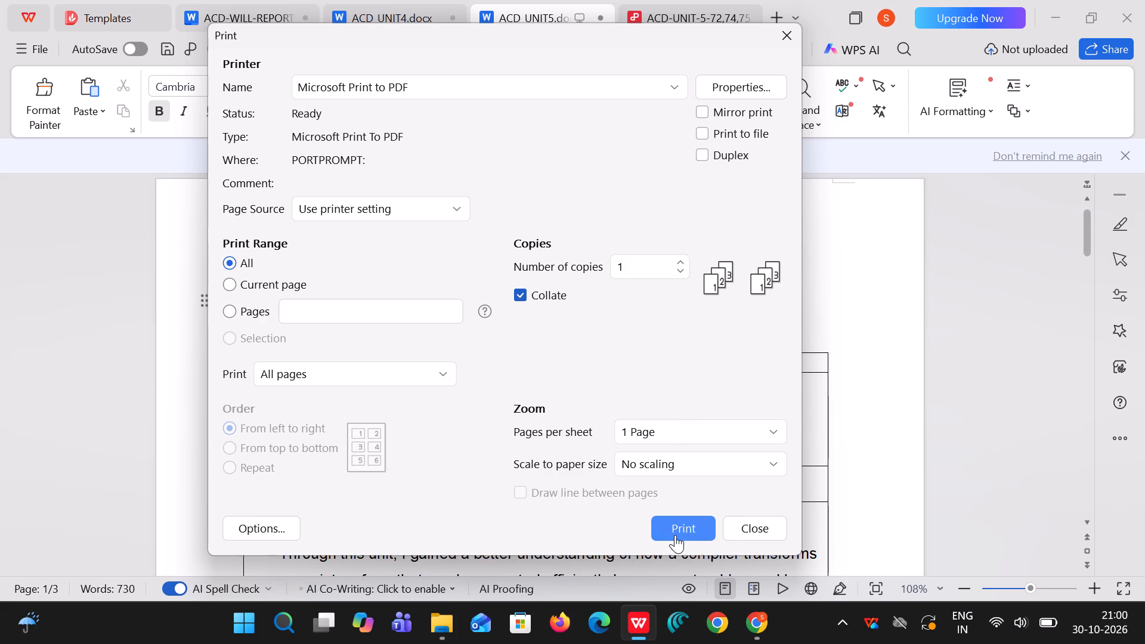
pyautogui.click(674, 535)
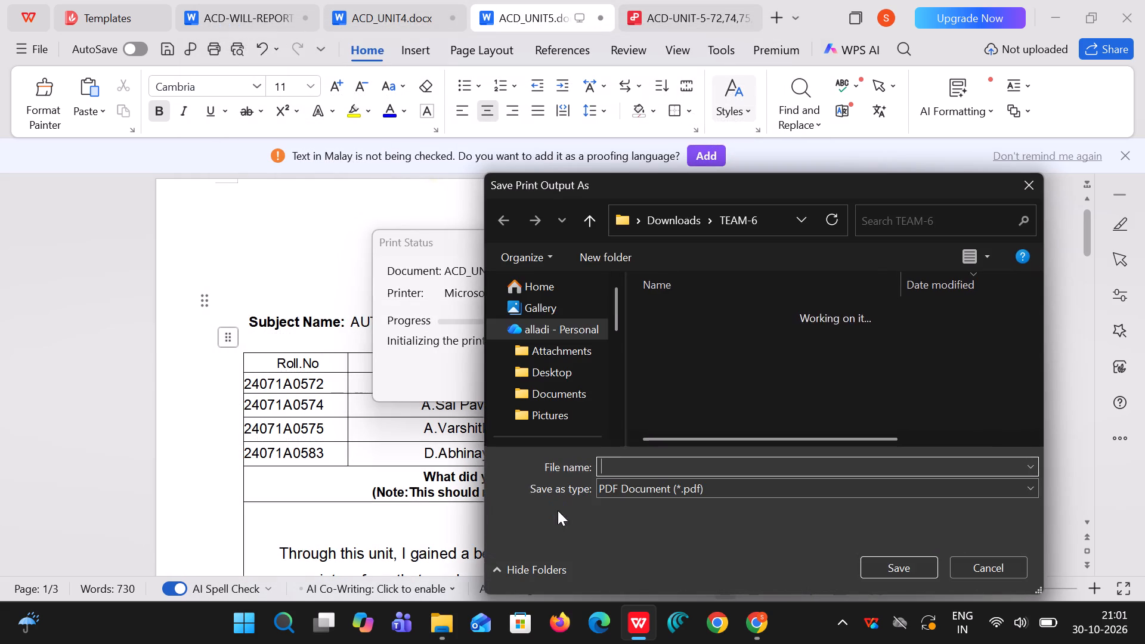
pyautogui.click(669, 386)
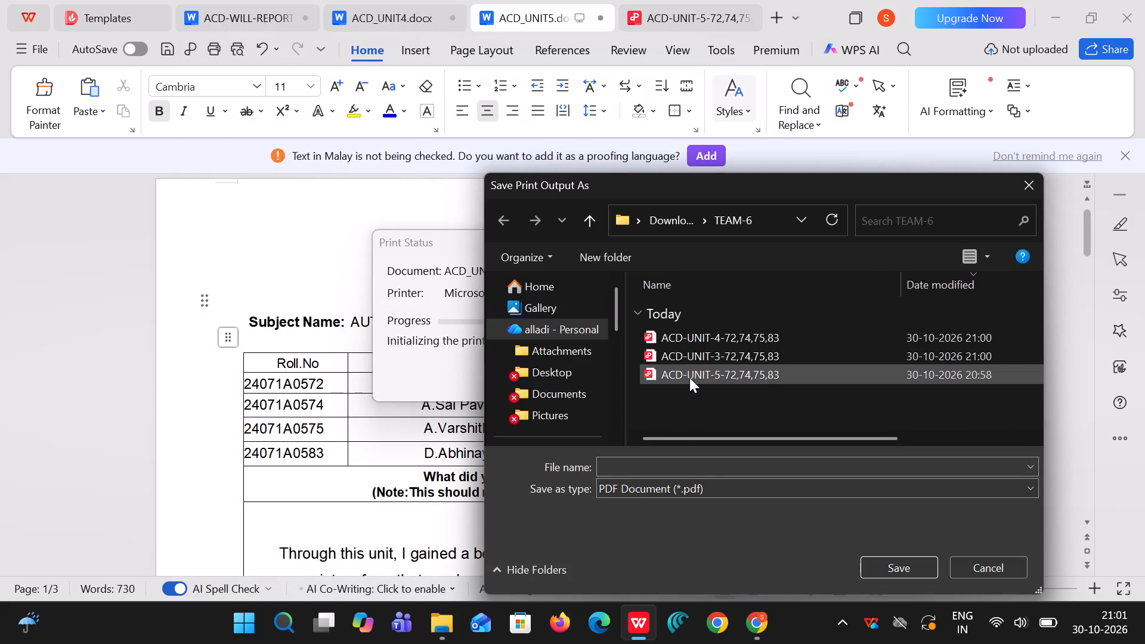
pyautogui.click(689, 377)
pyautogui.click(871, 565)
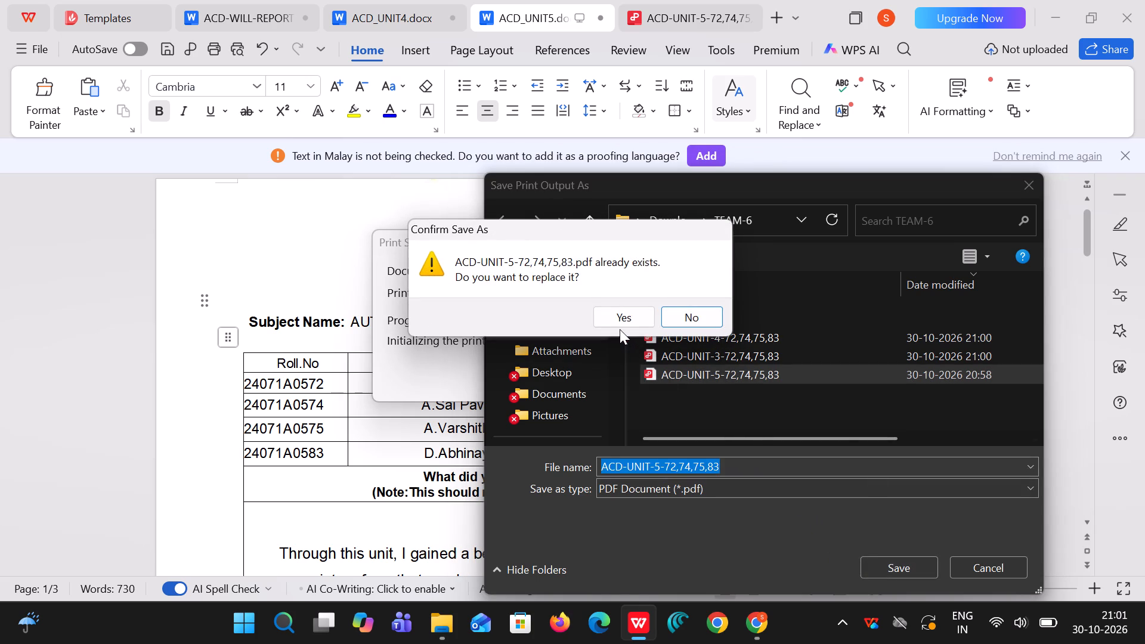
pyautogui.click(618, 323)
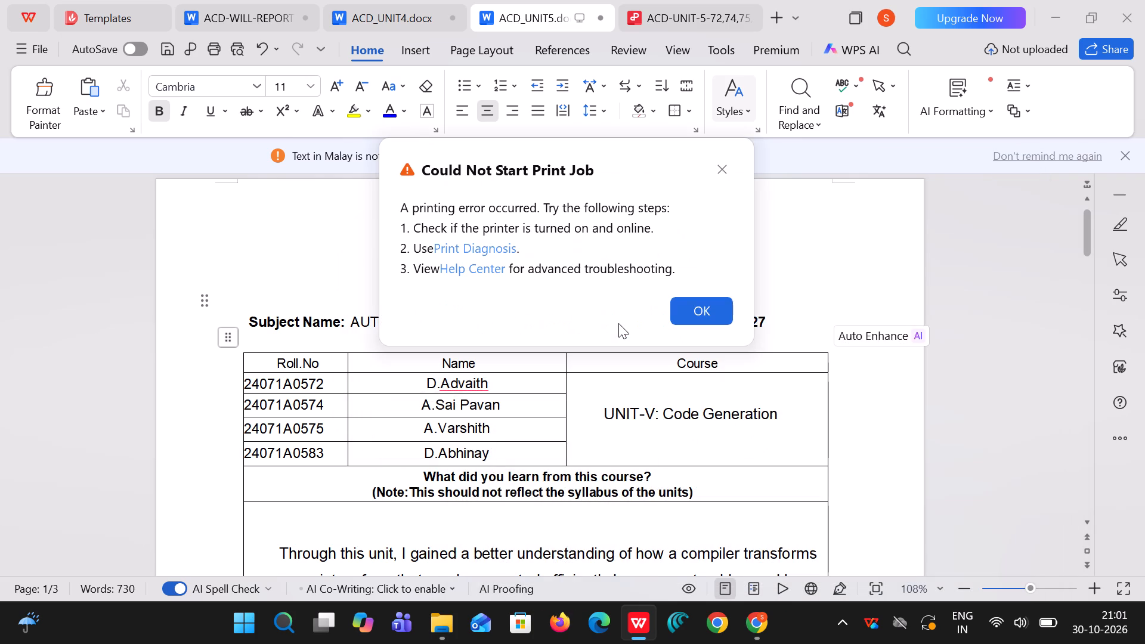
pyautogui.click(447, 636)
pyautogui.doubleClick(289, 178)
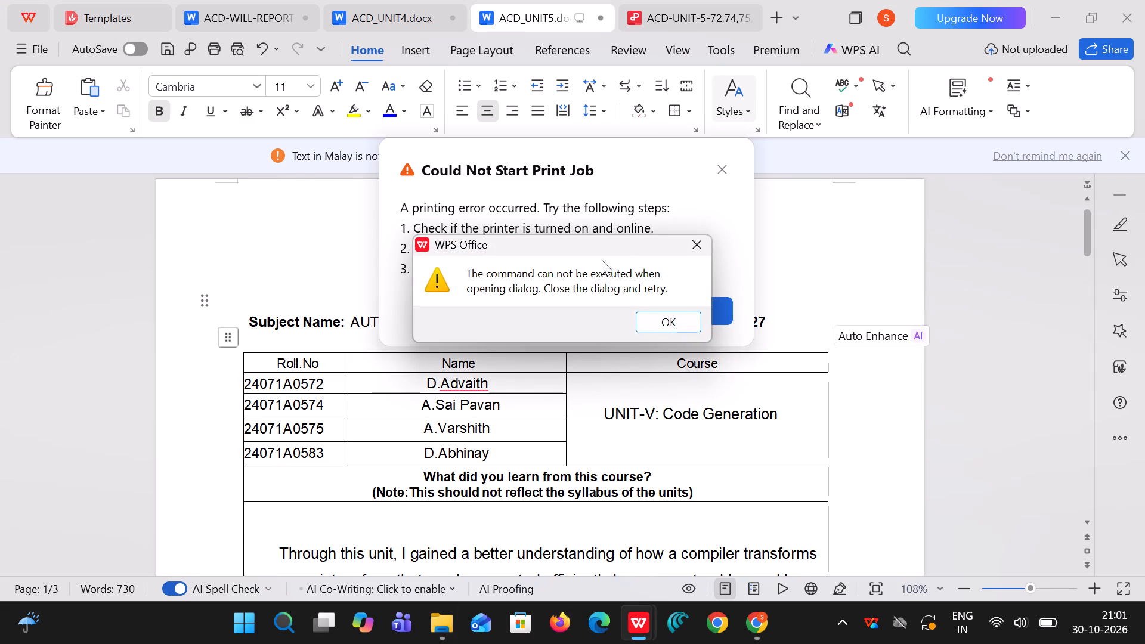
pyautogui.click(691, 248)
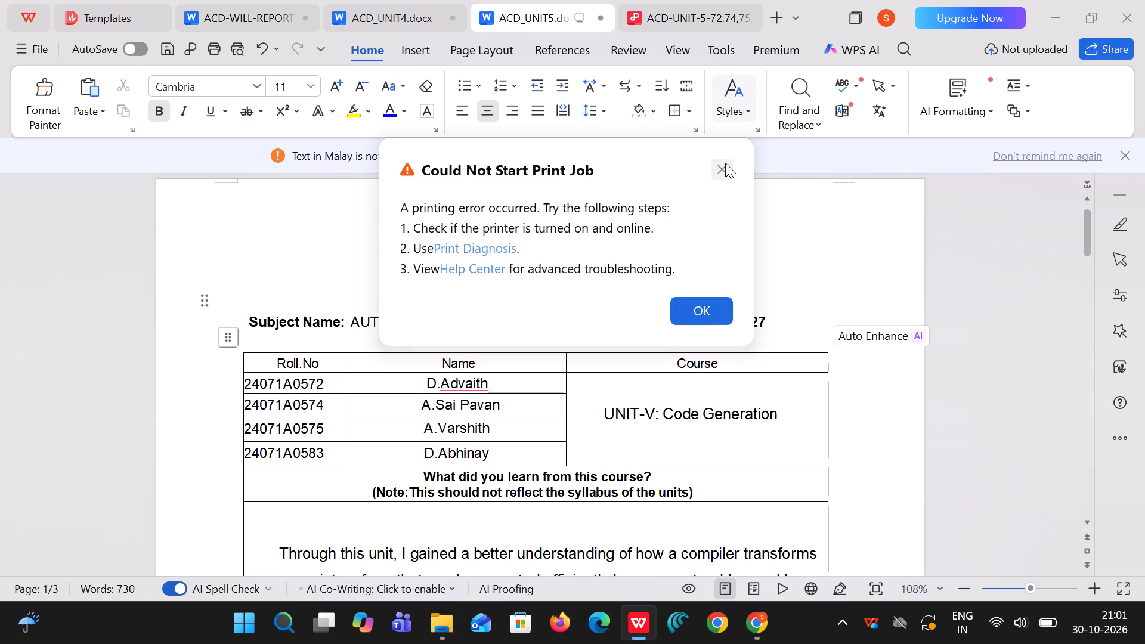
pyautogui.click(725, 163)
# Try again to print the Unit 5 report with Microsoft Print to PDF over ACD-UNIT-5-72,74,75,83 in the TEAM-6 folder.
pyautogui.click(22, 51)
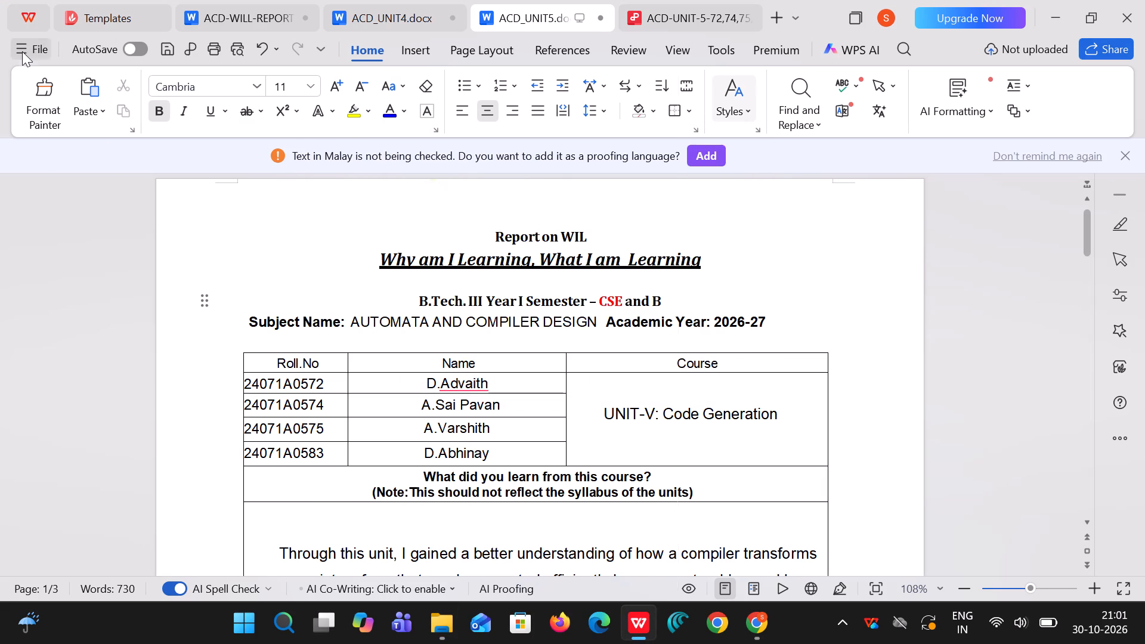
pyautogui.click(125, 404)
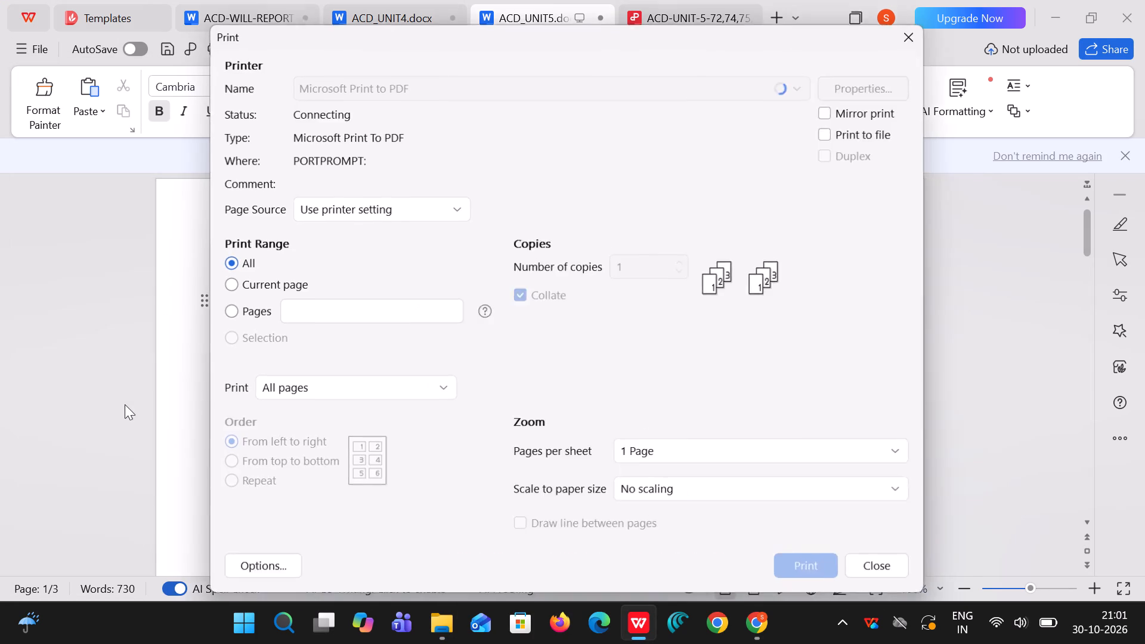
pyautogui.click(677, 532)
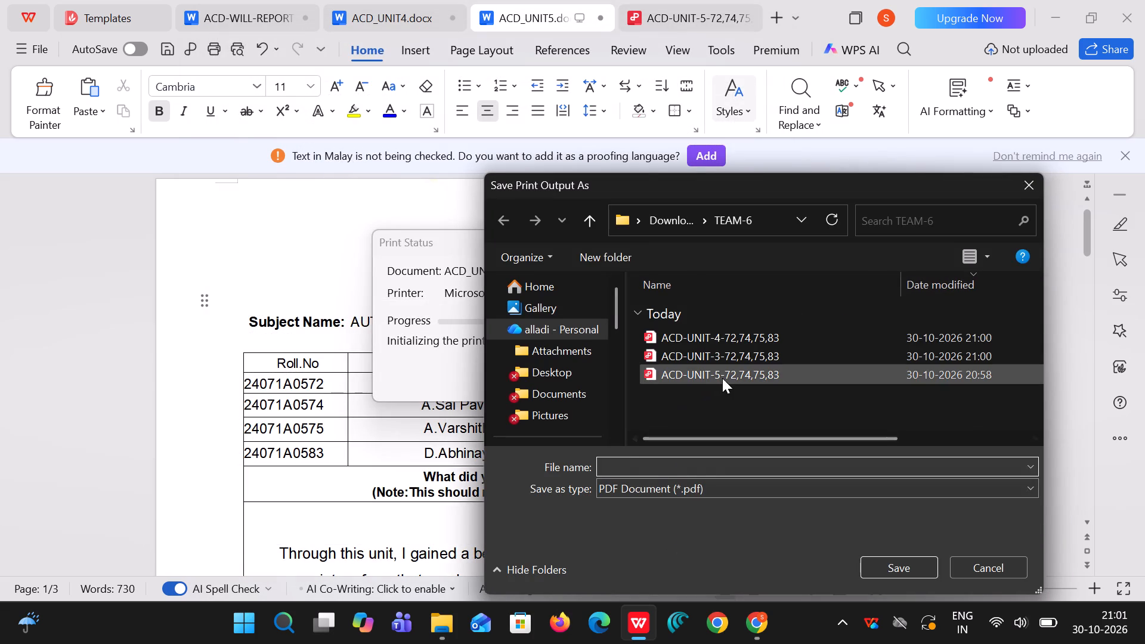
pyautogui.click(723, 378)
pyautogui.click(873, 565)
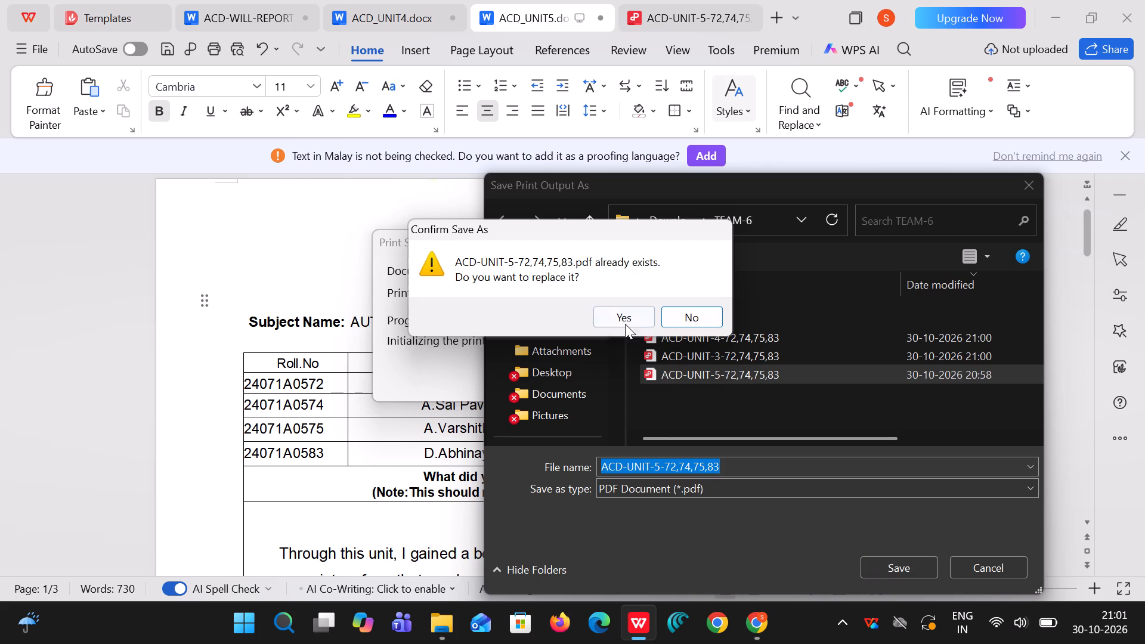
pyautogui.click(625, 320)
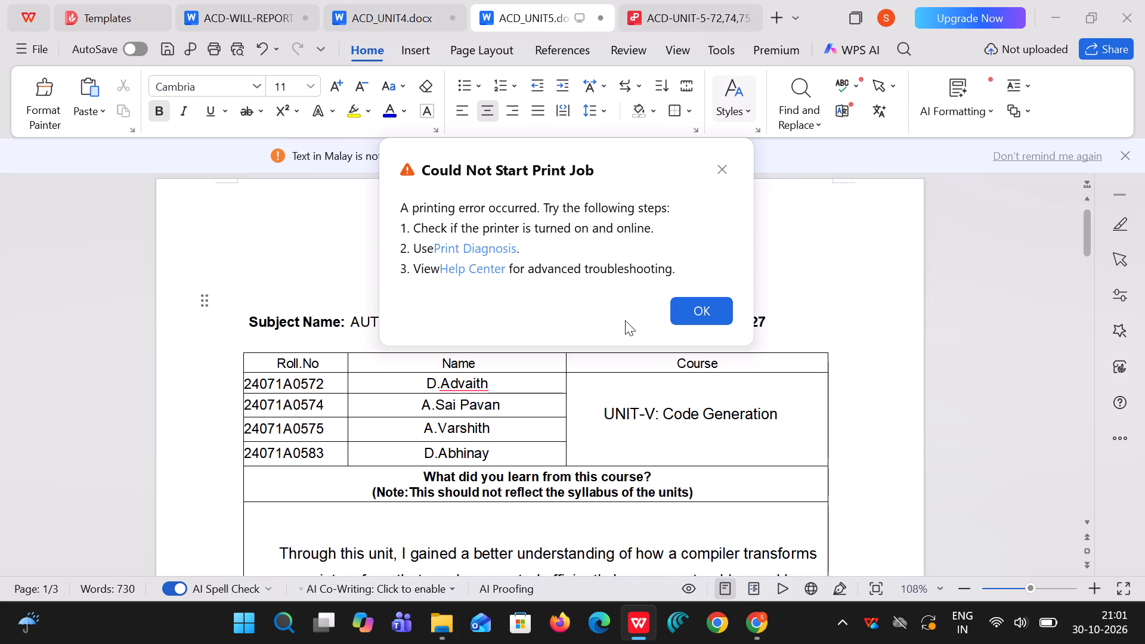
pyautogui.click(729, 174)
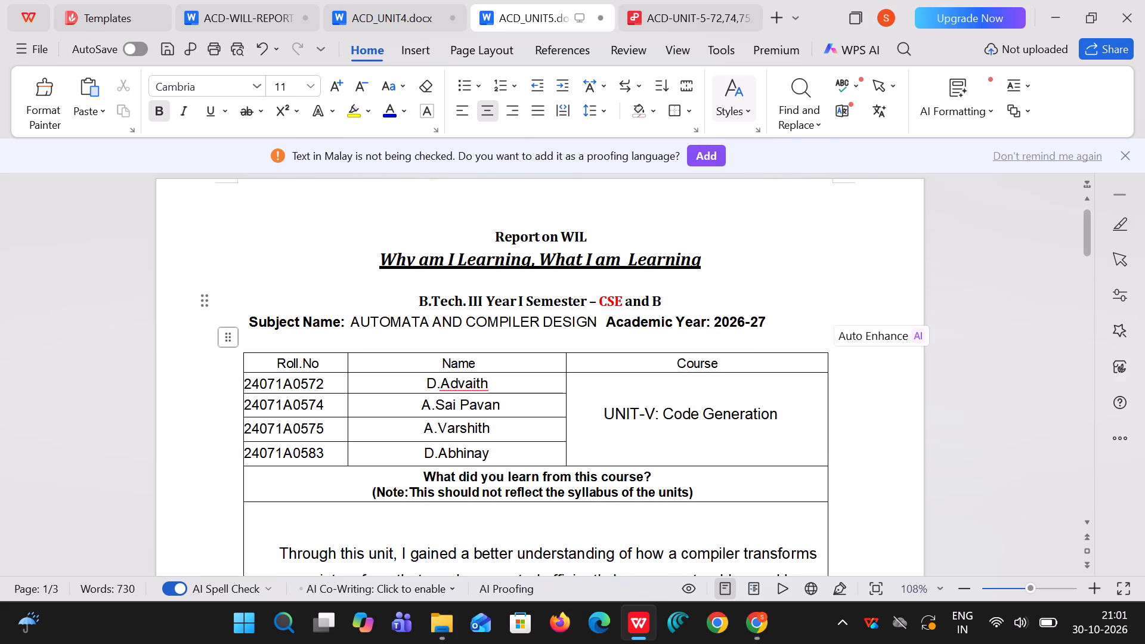
# Print the Unit 5 report with Microsoft Print to PDF into the TEAM-6 folder as ACD-UNIT-5 -72,74,75,83, with a space after the 5.
pyautogui.click(20, 49)
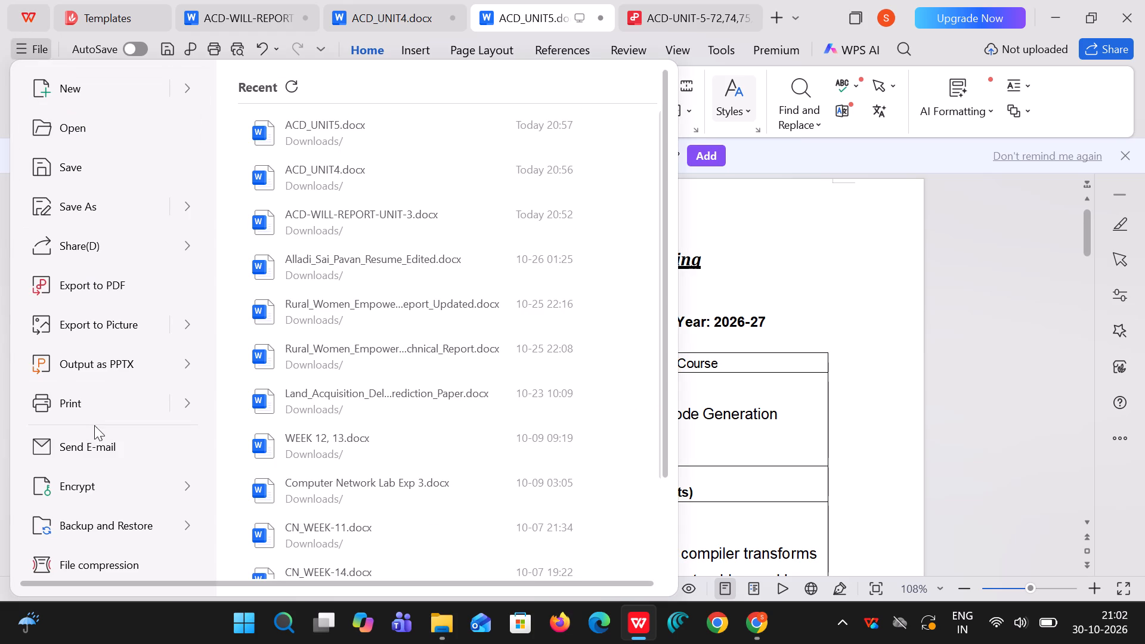
pyautogui.click(100, 416)
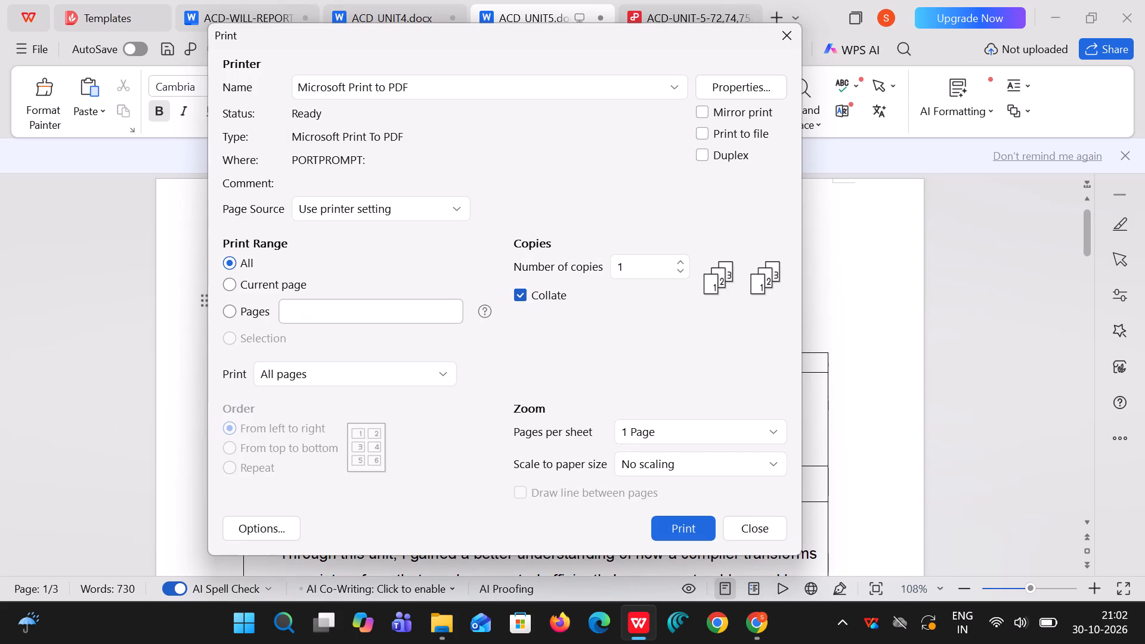
pyautogui.click(683, 541)
pyautogui.click(679, 532)
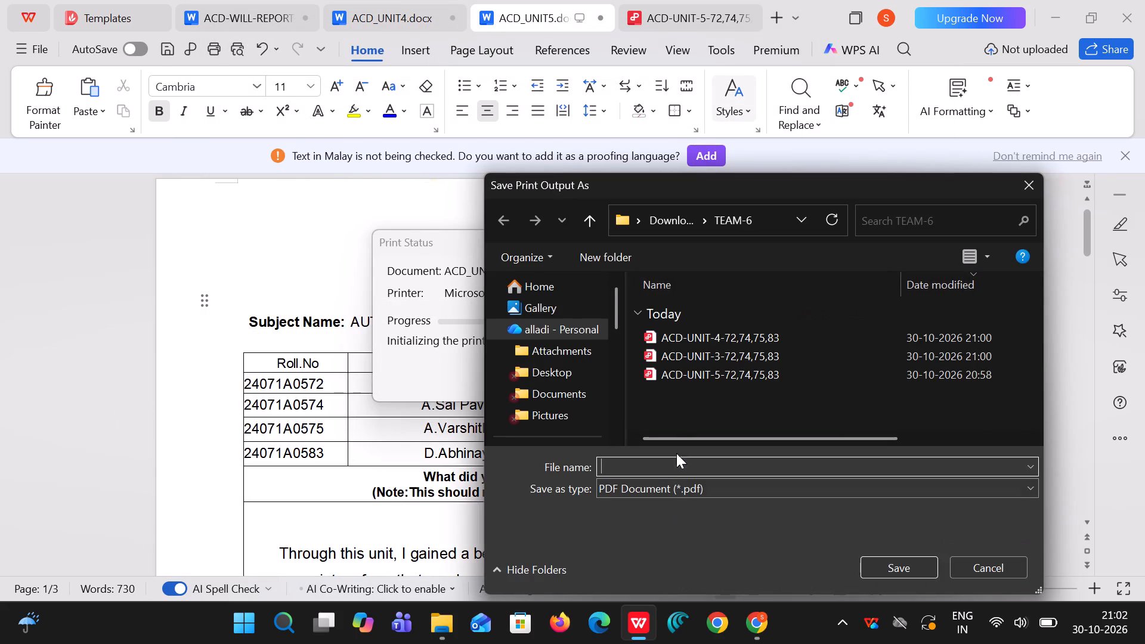
pyautogui.click(701, 375)
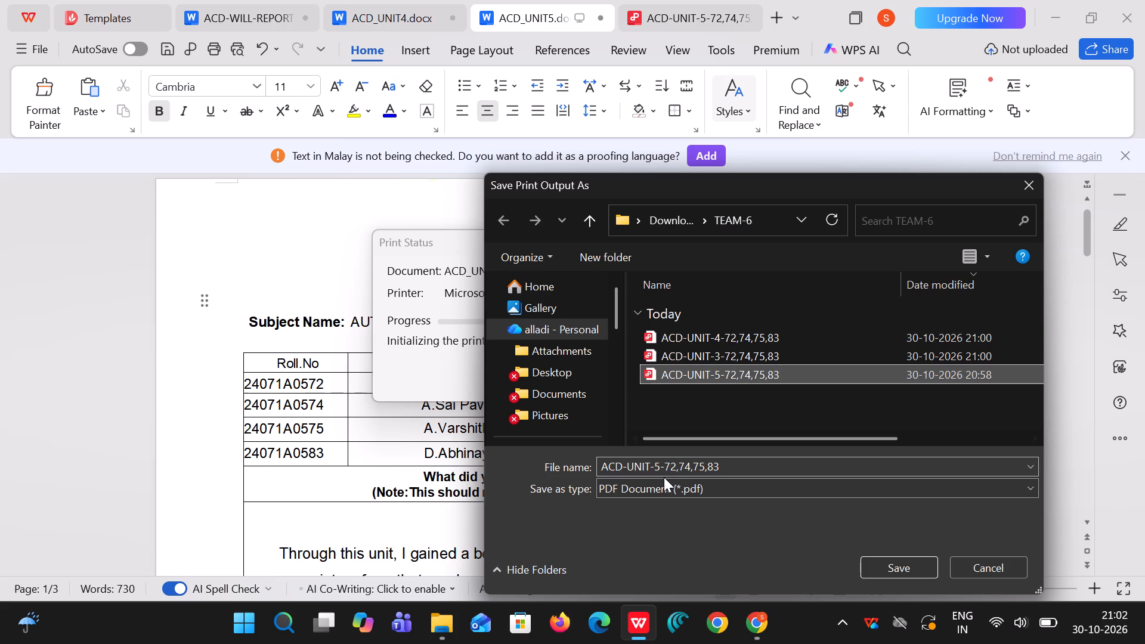
pyautogui.click(662, 466)
pyautogui.click(662, 466)
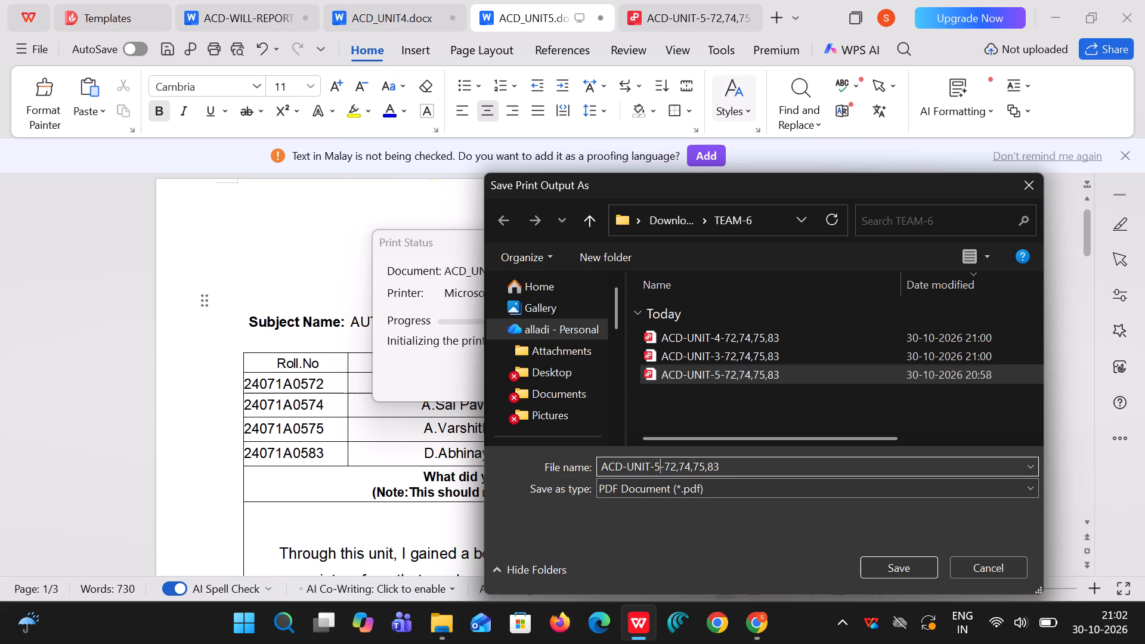
pyautogui.press('space')
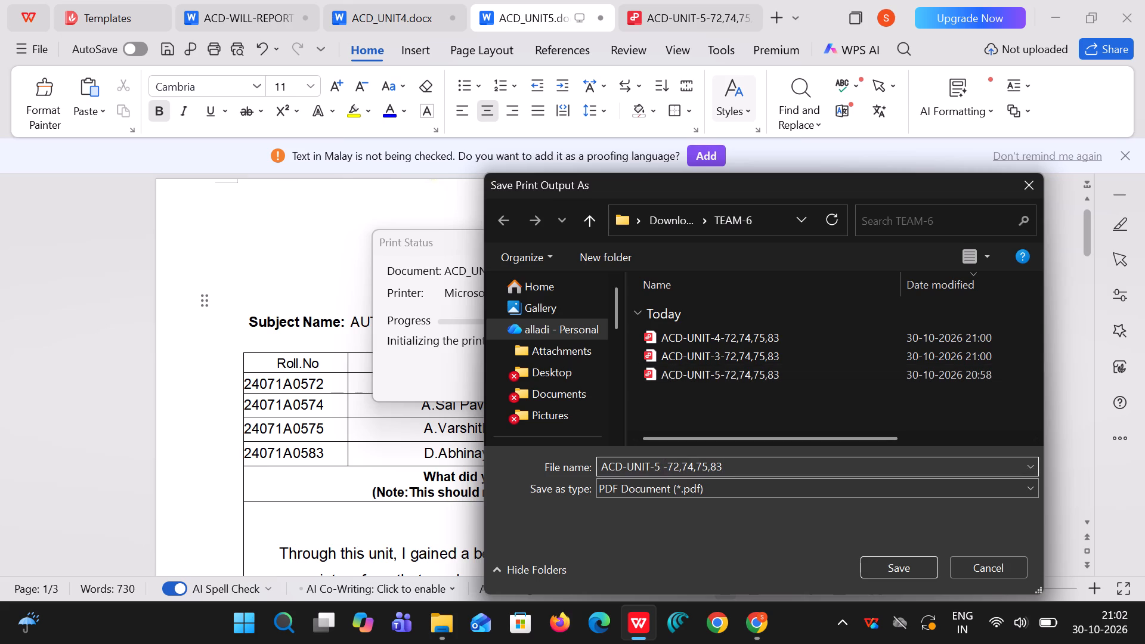
pyautogui.click(873, 565)
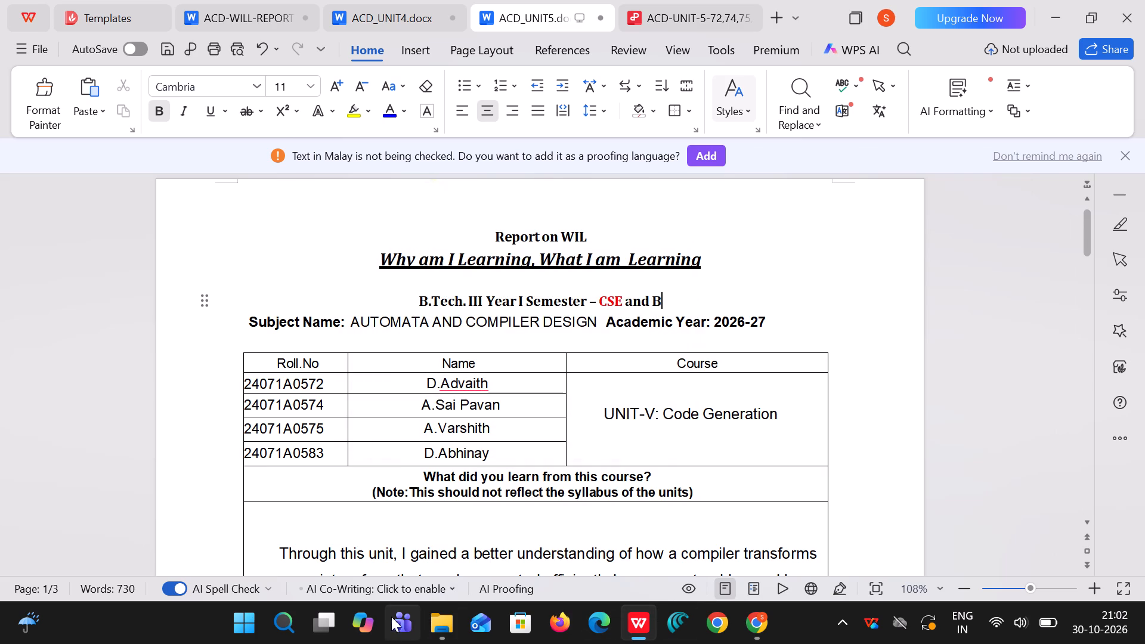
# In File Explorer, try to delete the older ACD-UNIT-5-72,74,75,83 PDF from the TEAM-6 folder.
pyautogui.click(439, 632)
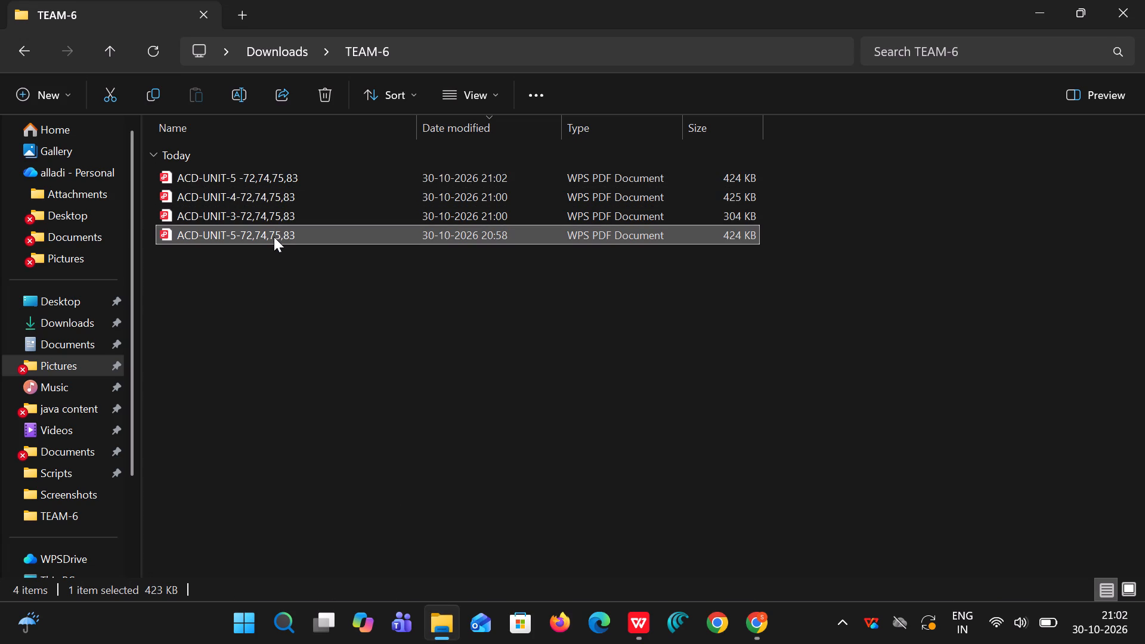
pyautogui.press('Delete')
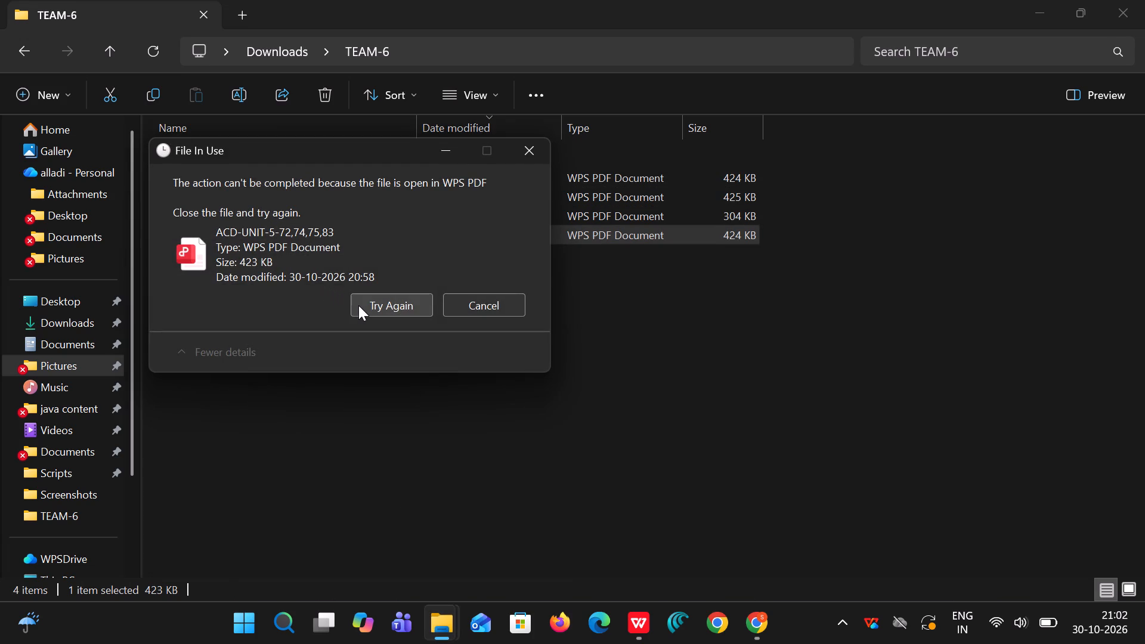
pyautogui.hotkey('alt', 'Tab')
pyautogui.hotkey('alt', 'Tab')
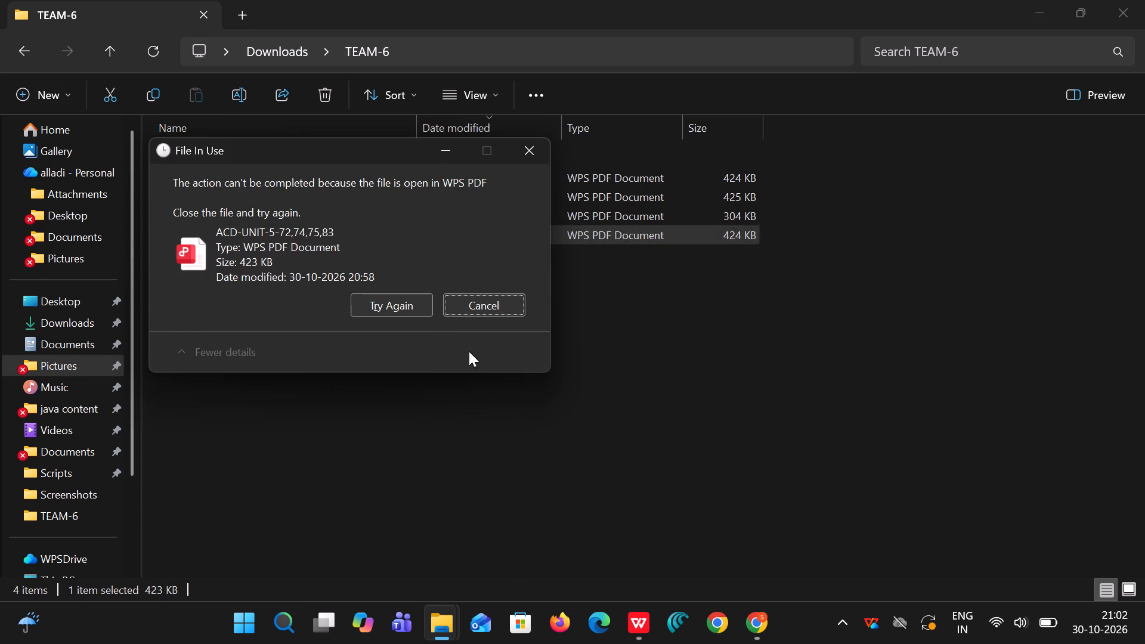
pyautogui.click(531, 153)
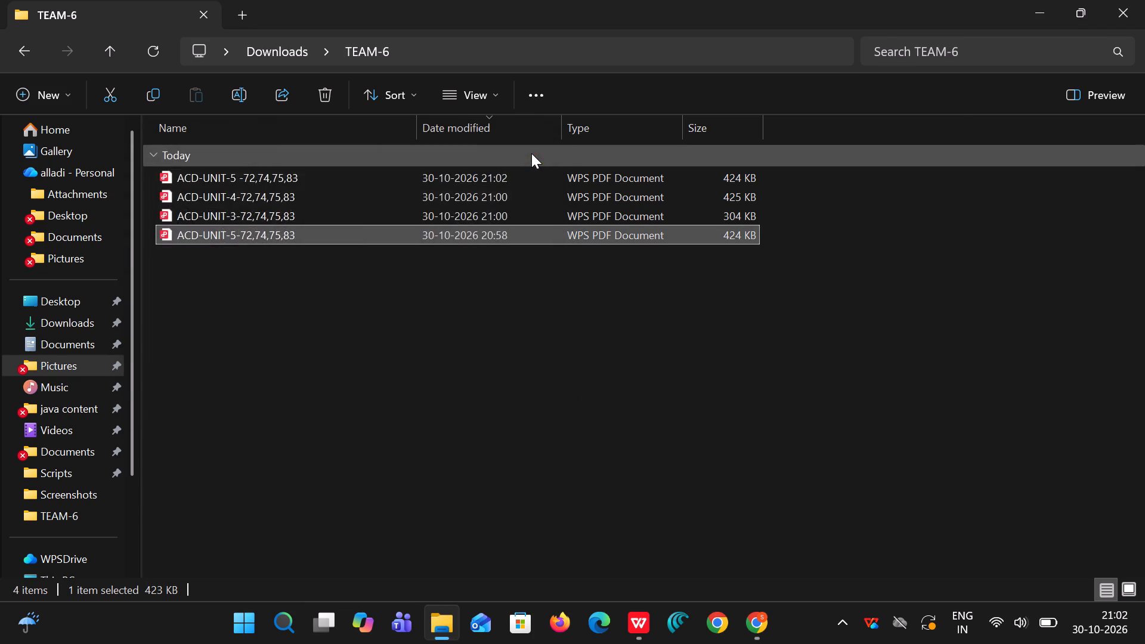
# Close WPS Office with all its open files, saving the changes to the Unit 3, Unit 4 and Unit 5 documents.
pyautogui.hotkey('alt', 'Tab')
pyautogui.click(1144, 0)
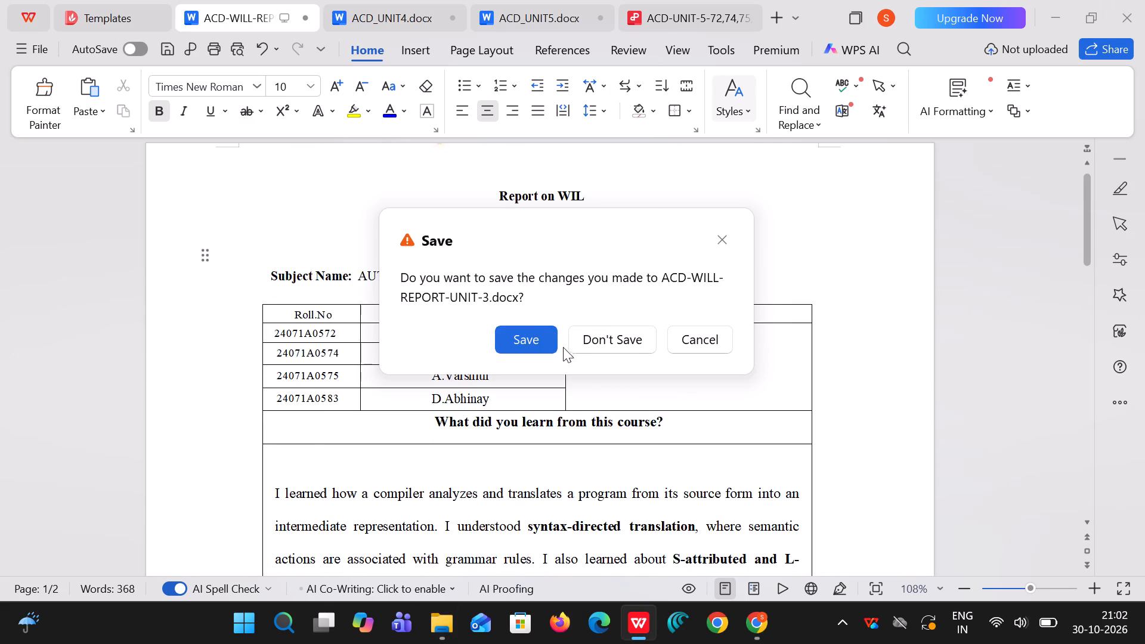
pyautogui.click(544, 345)
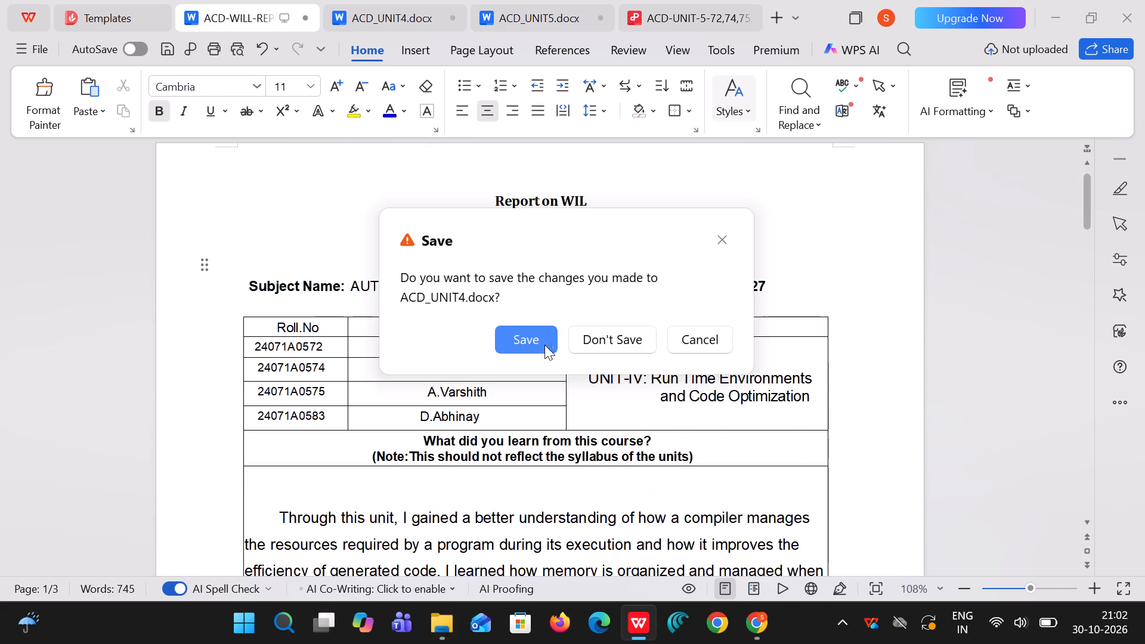
pyautogui.click(544, 345)
pyautogui.click(544, 345)
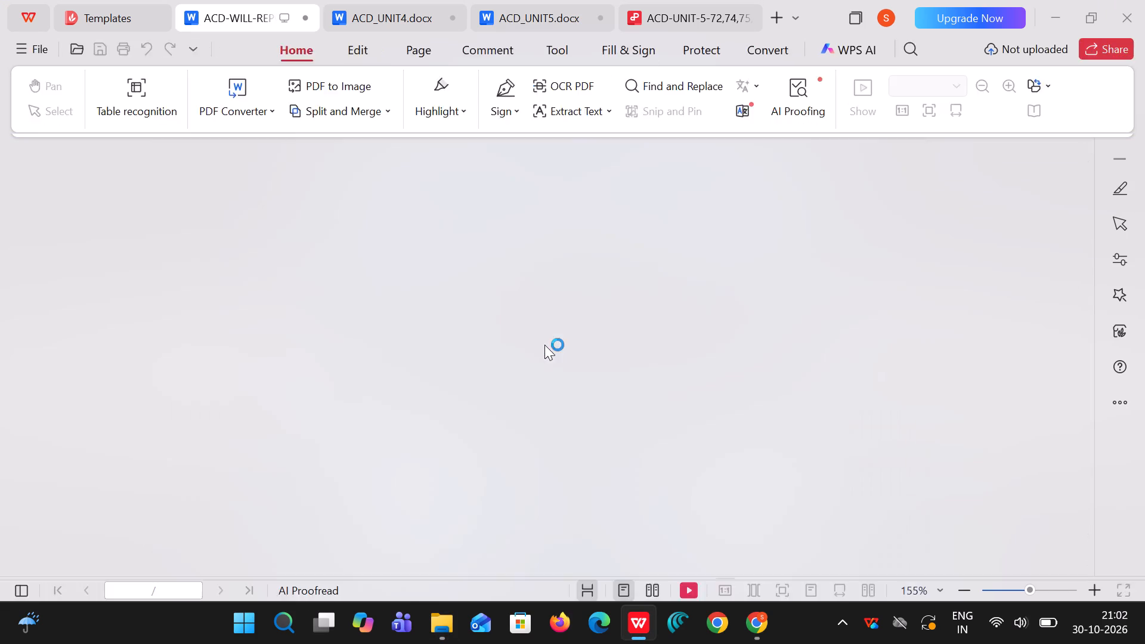
# Delete the older ACD-UNIT-5-72,74,75,83 PDF, the one without the space, from the TEAM-6 folder.
pyautogui.click(340, 229)
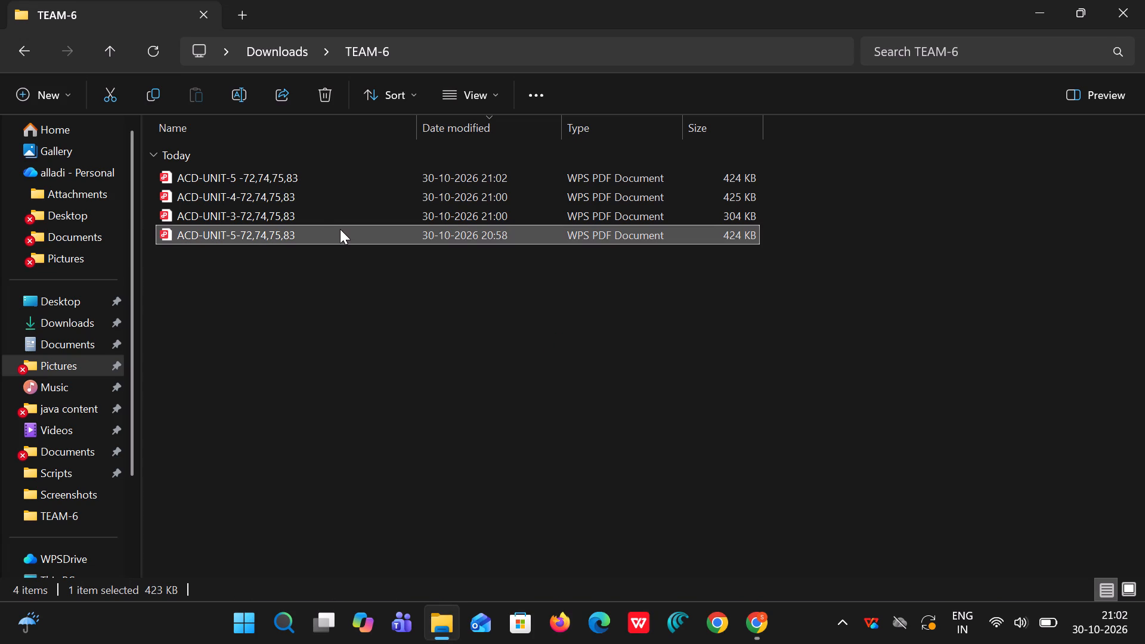
pyautogui.press('Delete')
pyautogui.click(373, 233)
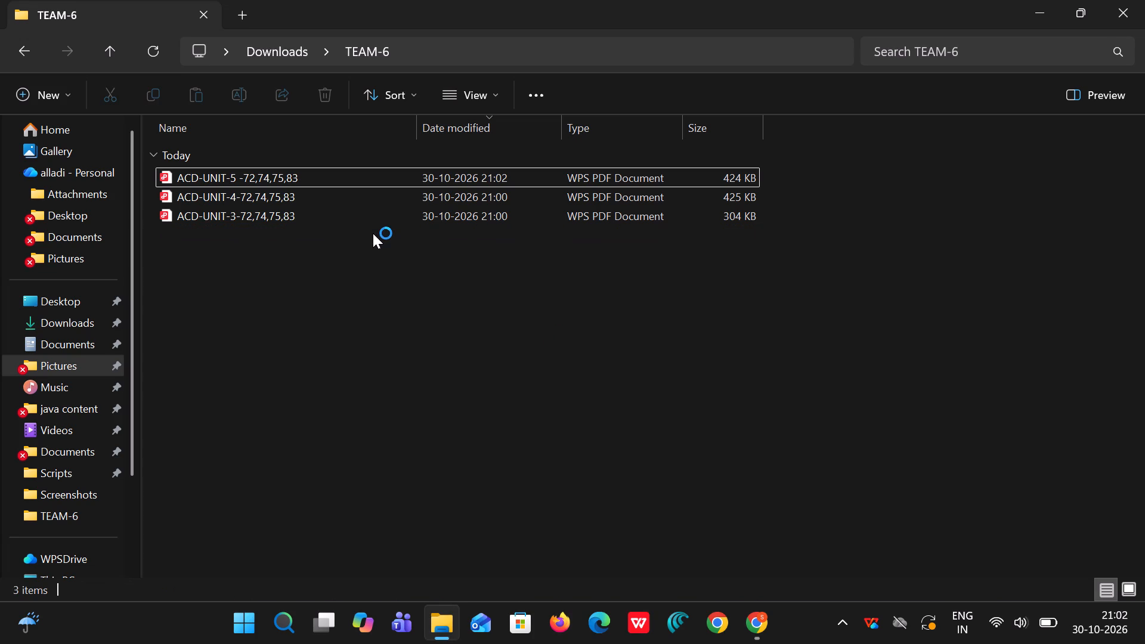
# Open the ACD-UNIT-3-72,74,75,83 PDF and check its section heading, student table and content.
pyautogui.doubleClick(280, 219)
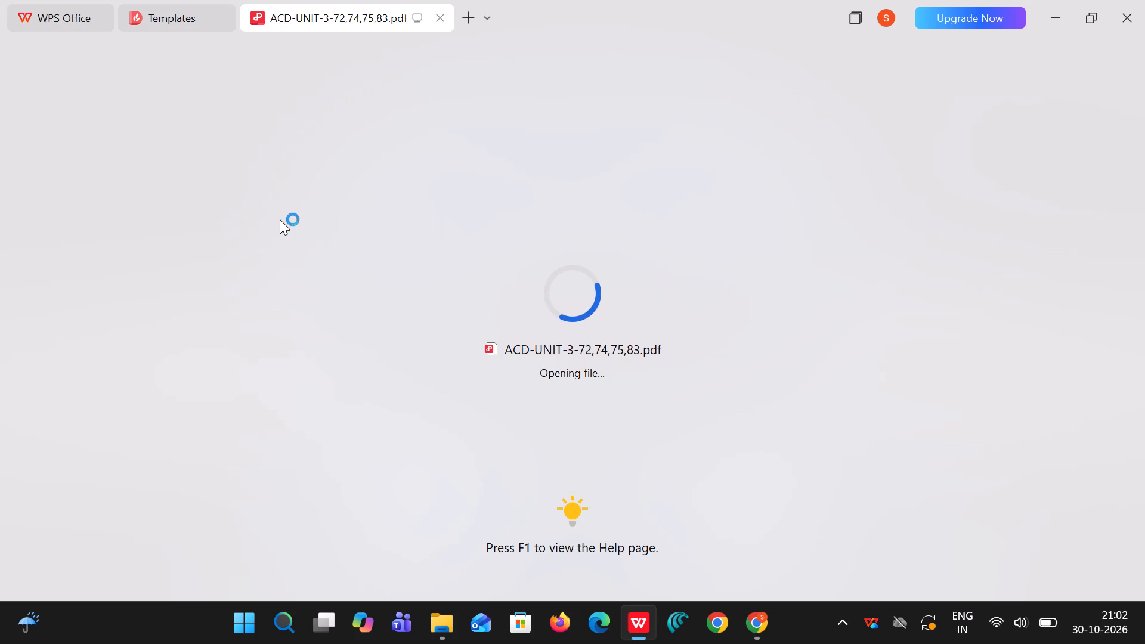
pyautogui.scroll(-10, 280, 219)
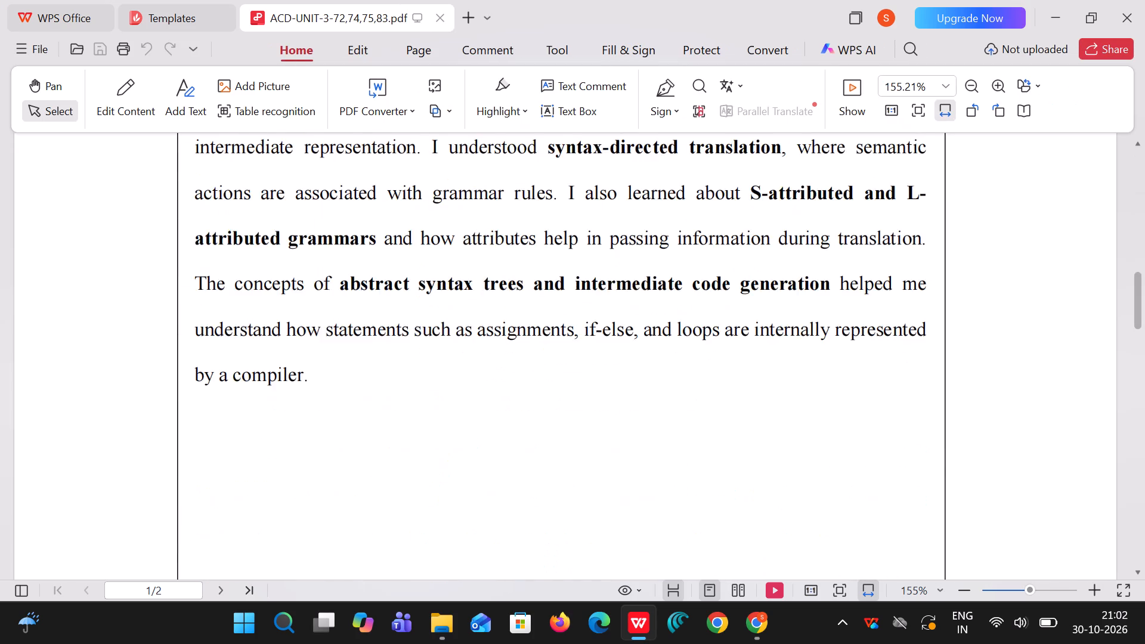
pyautogui.scroll(6, 280, 219)
pyautogui.scroll(-1, 280, 219)
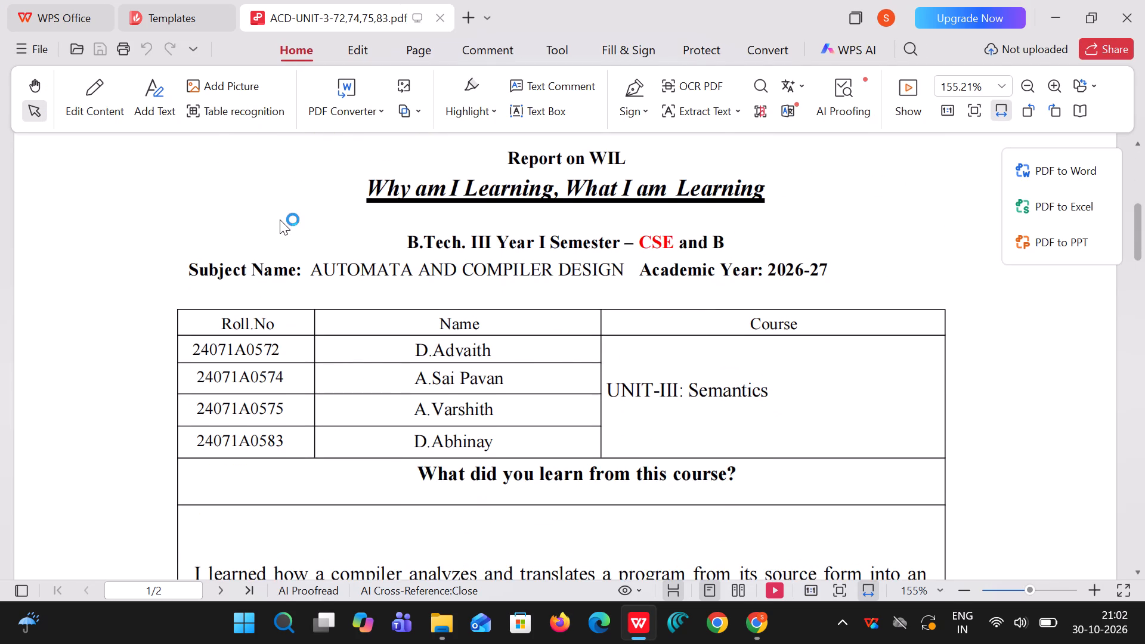
pyautogui.scroll(-1, 280, 219)
# Open the ACD-UNIT-4-72,74,75,83 PDF from the TEAM-6 folder and check its section heading and student table.
pyautogui.hotkey('alt', 'Tab')
pyautogui.doubleClick(271, 194)
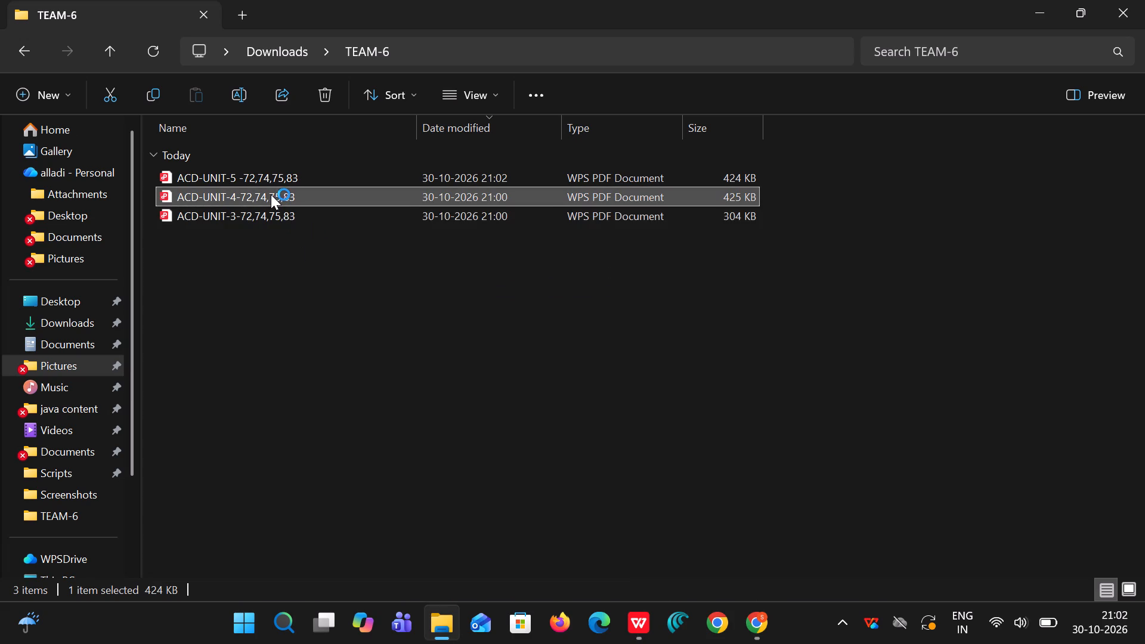
pyautogui.scroll(-1, 271, 194)
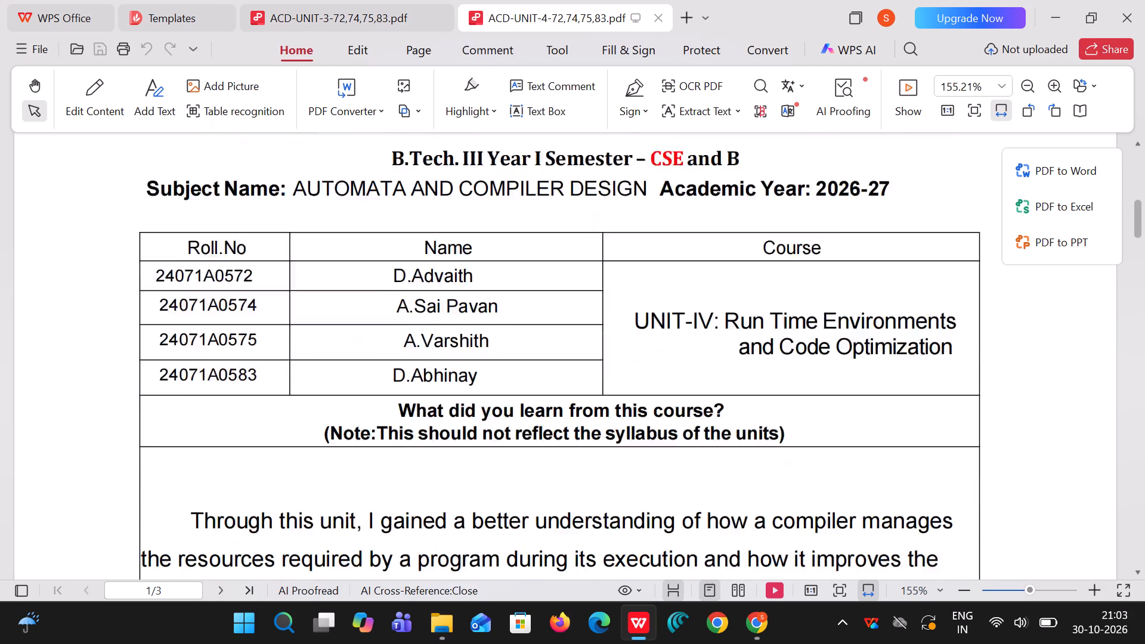
pyautogui.scroll(-1, 271, 194)
pyautogui.scroll(2, 271, 194)
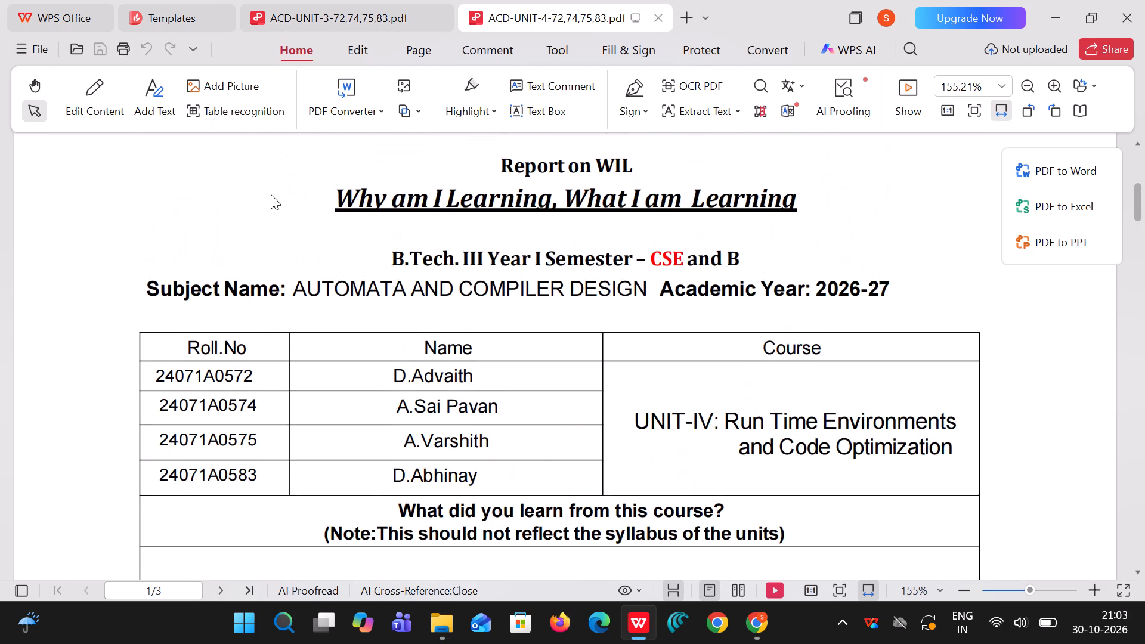
# Open the newly printed ACD-UNIT-5 -72,74,75,83 PDF and check its section heading, student table and remaining pages.
pyautogui.hotkey('alt', 'Tab')
pyautogui.doubleClick(286, 181)
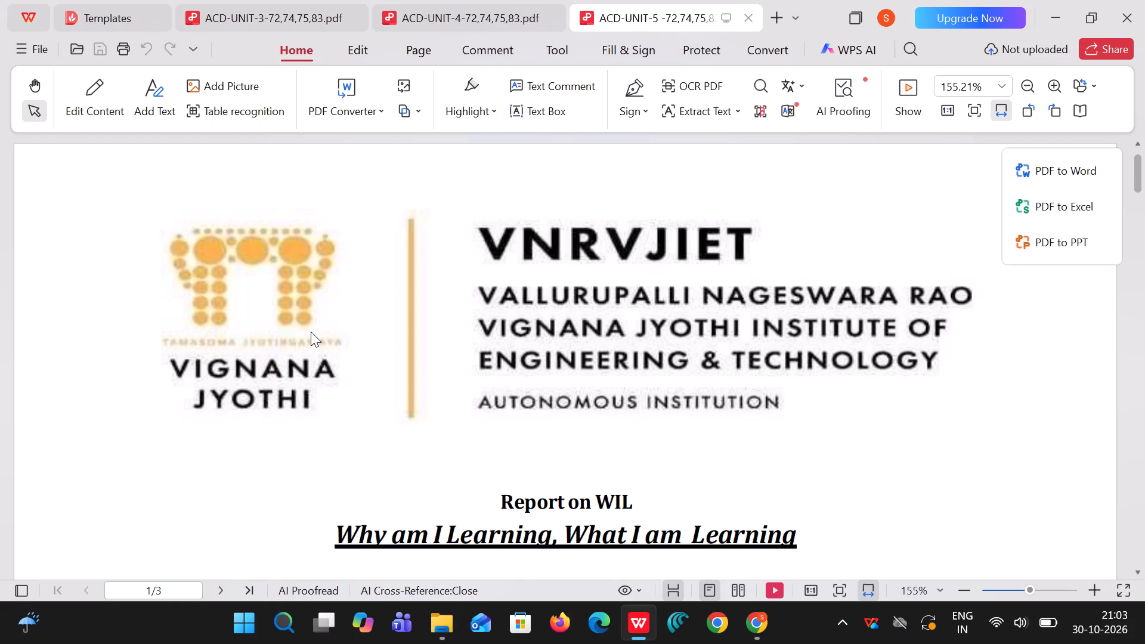
pyautogui.scroll(-2, 311, 332)
pyautogui.scroll(-20, 311, 332)
pyautogui.scroll(-20, 311, 332)
pyautogui.scroll(-20, 311, 332)
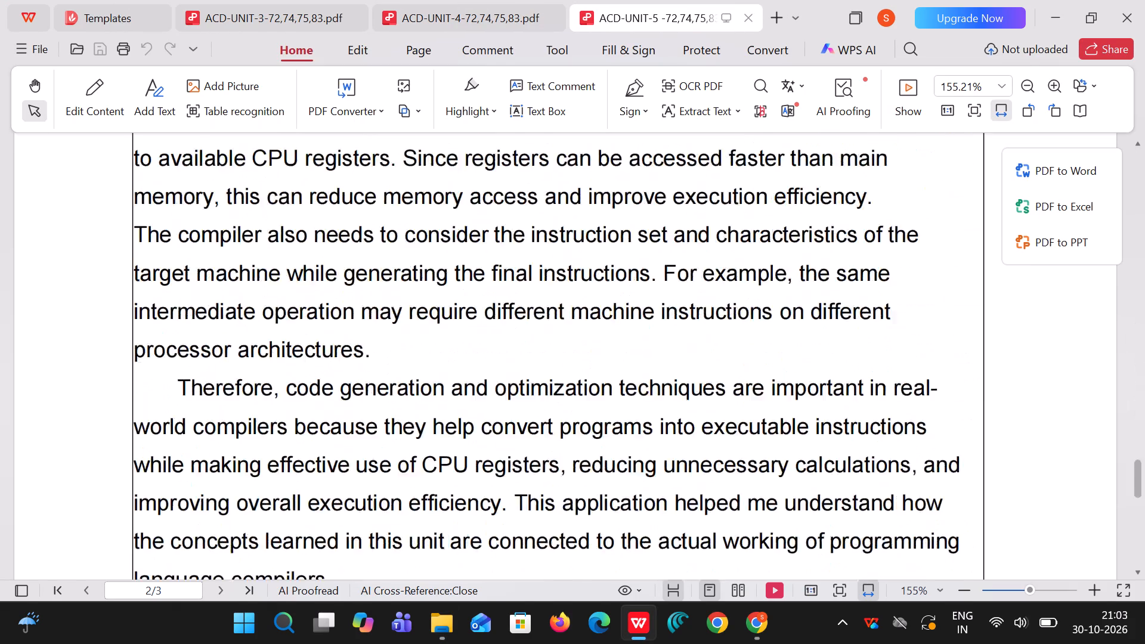
pyautogui.scroll(-2, 311, 332)
pyautogui.scroll(15, 311, 332)
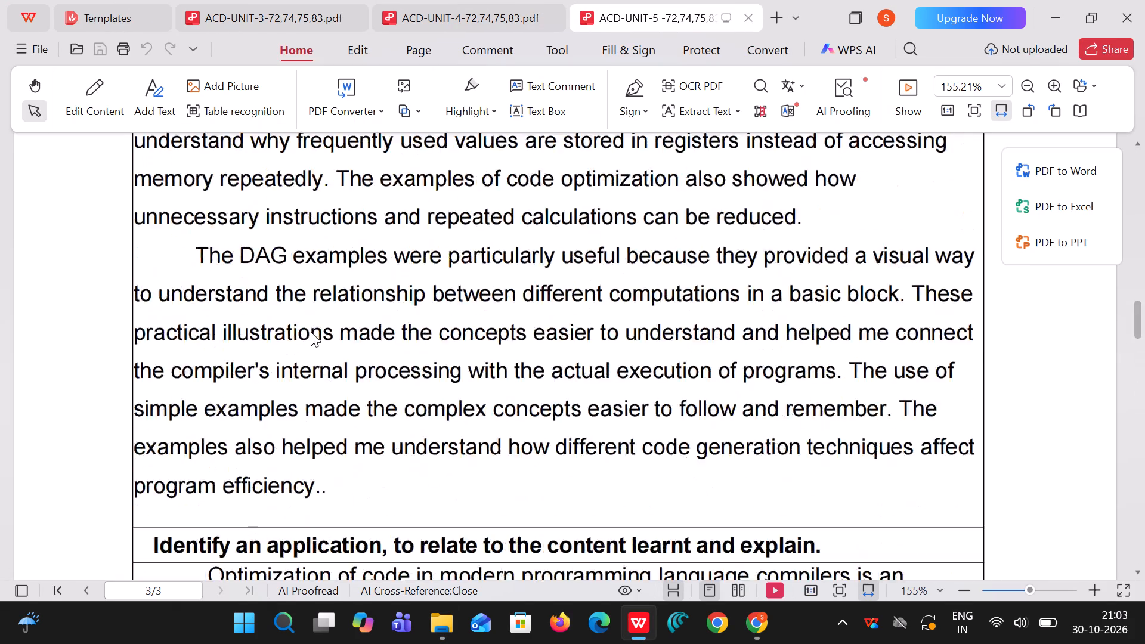
pyautogui.scroll(2, 311, 332)
pyautogui.scroll(-2, 311, 332)
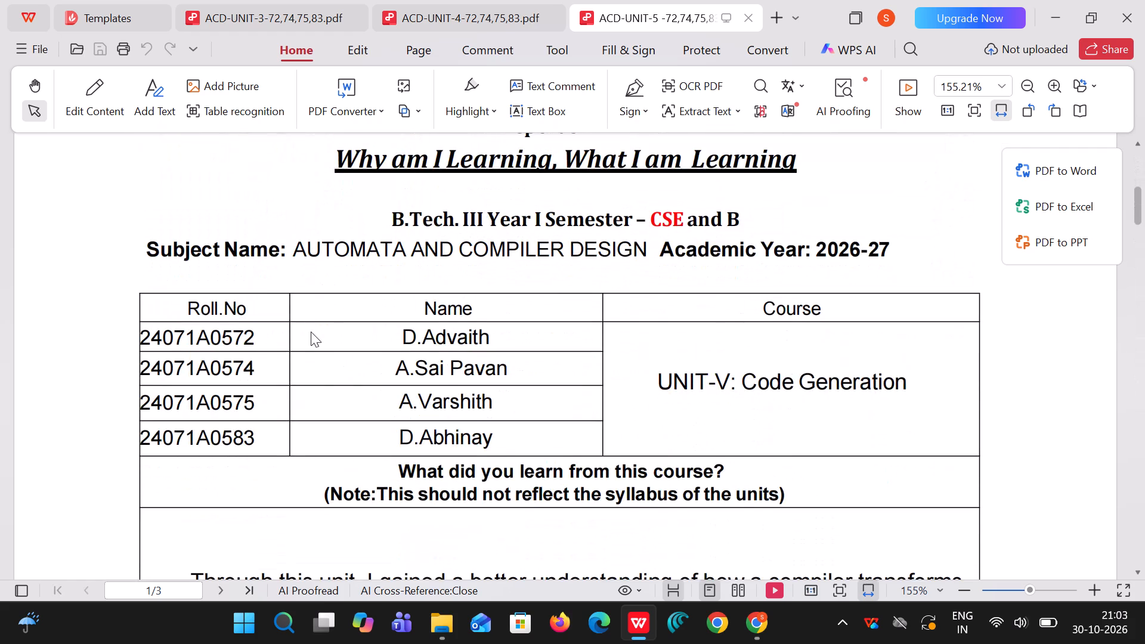
# Close the PDF viewer holding the three checked ACD unit reports.
pyautogui.hotkey('alt', 'Tab')
pyautogui.hotkey('alt', 'Tab')
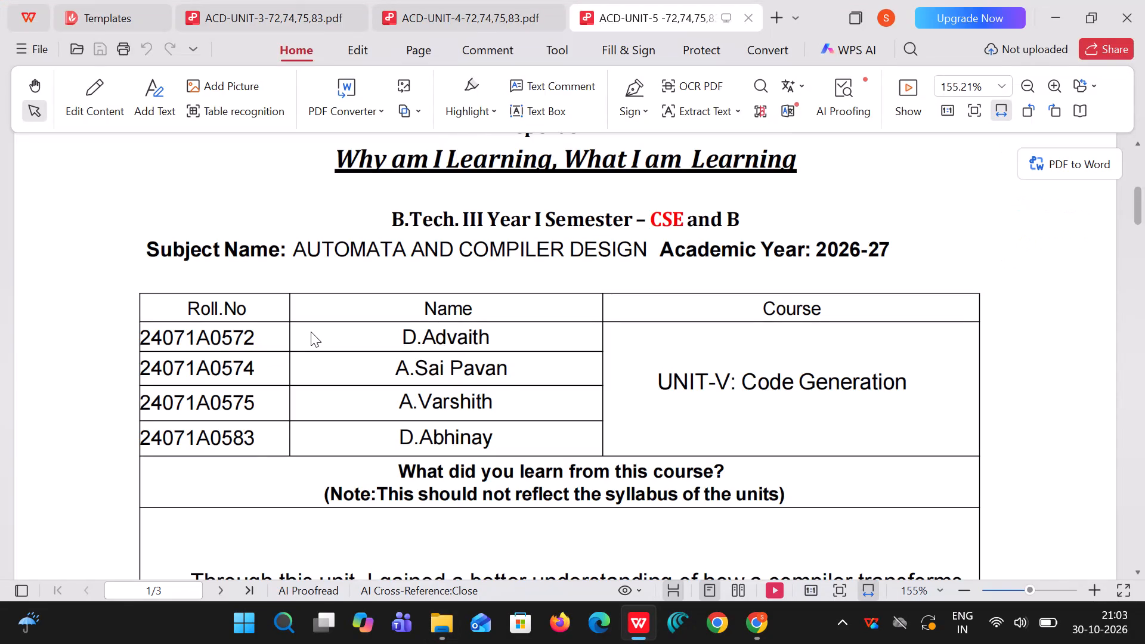
pyautogui.hotkey('alt', 'Tab')
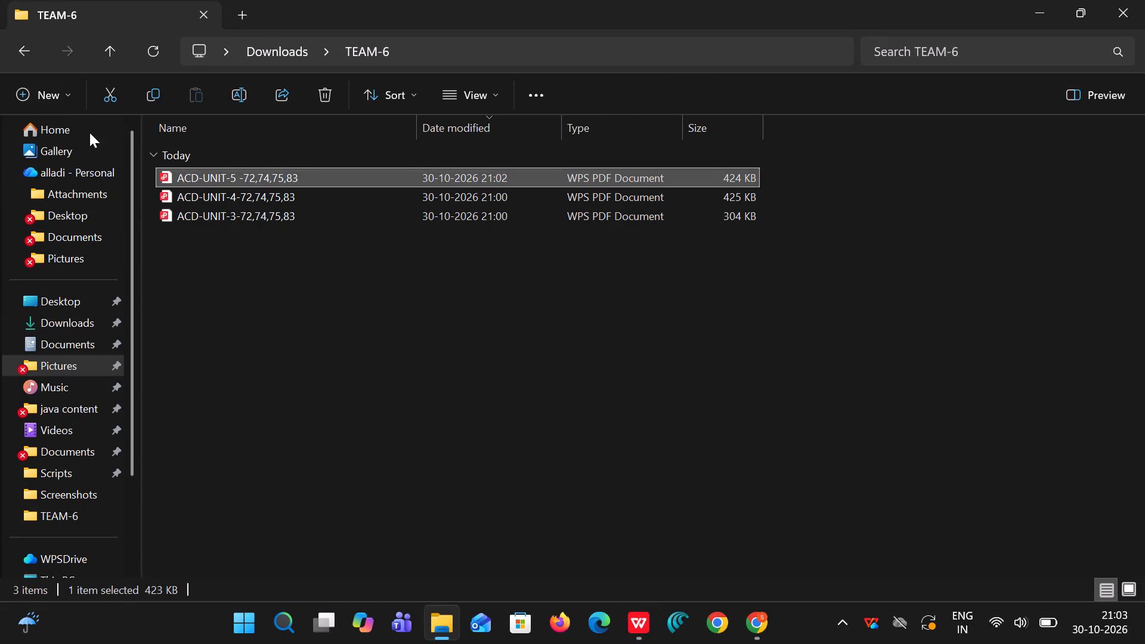
pyautogui.hotkey('alt', 'Tab')
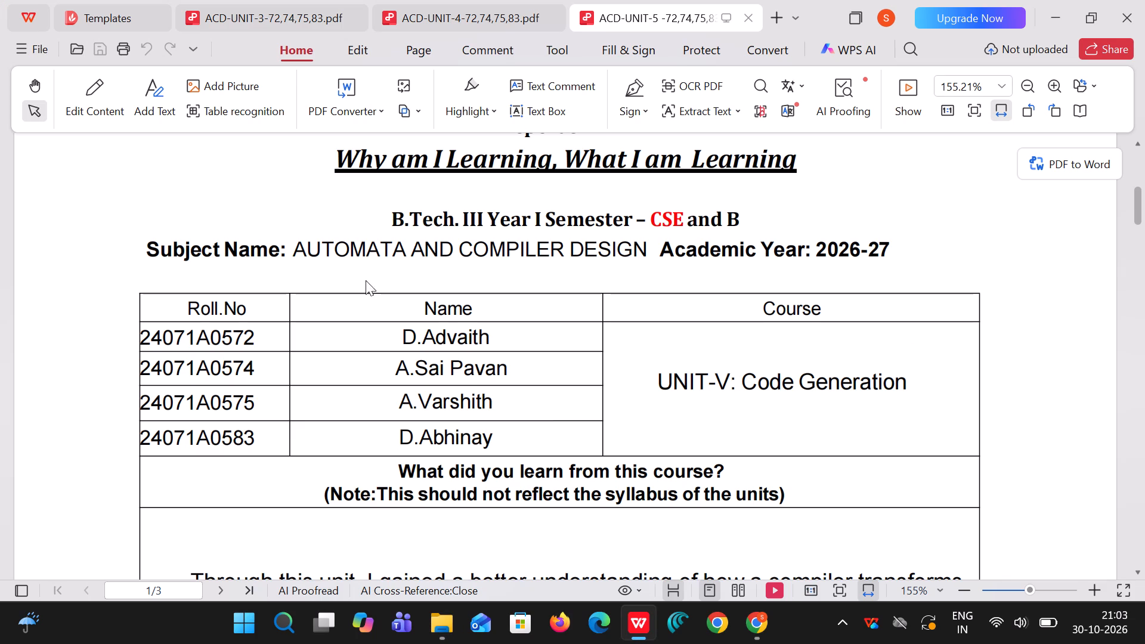
pyautogui.click(1119, 0)
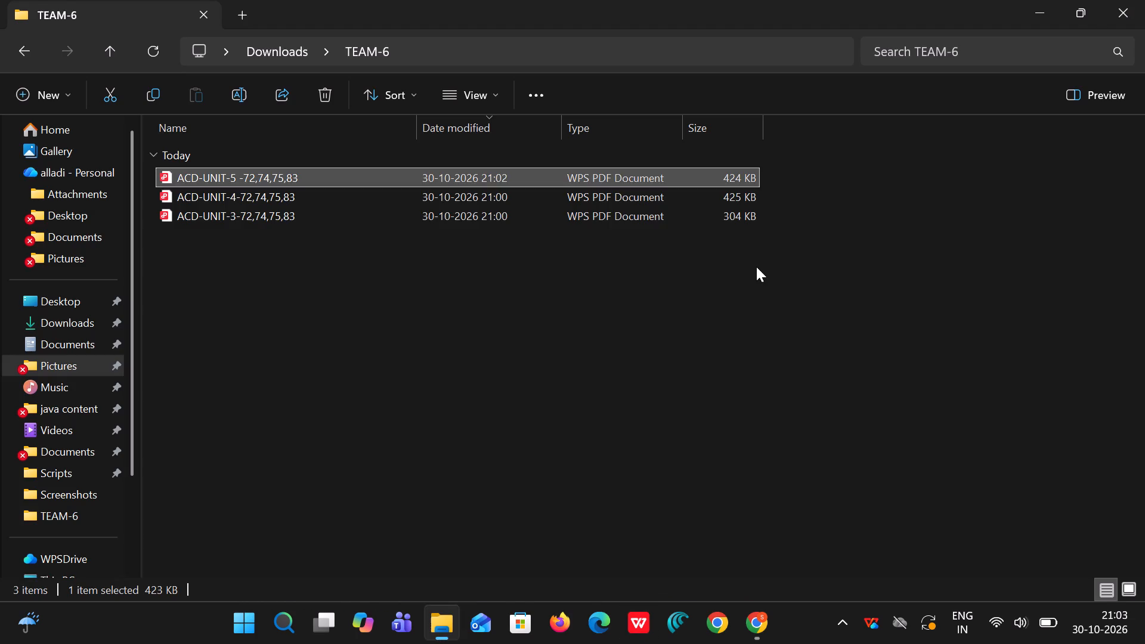
# Switch to Google Drive in Chrome and return from TEAM-18 to the ACD WIL REPORTS ELA2 shared folder.
pyautogui.hotkey('alt', 'Tab')
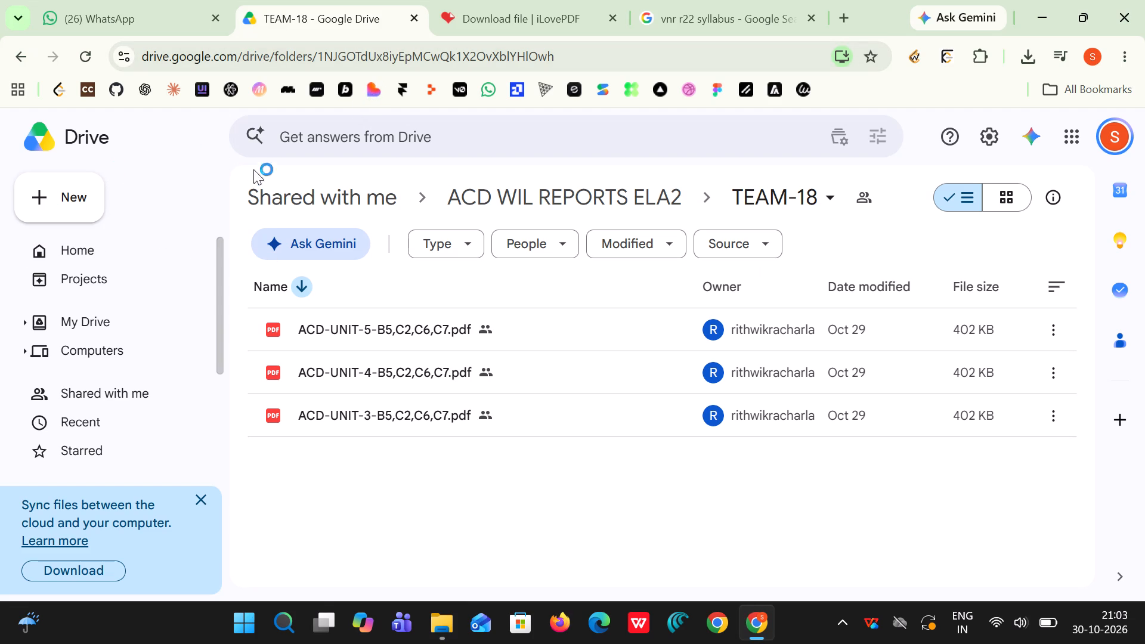
pyautogui.click(27, 44)
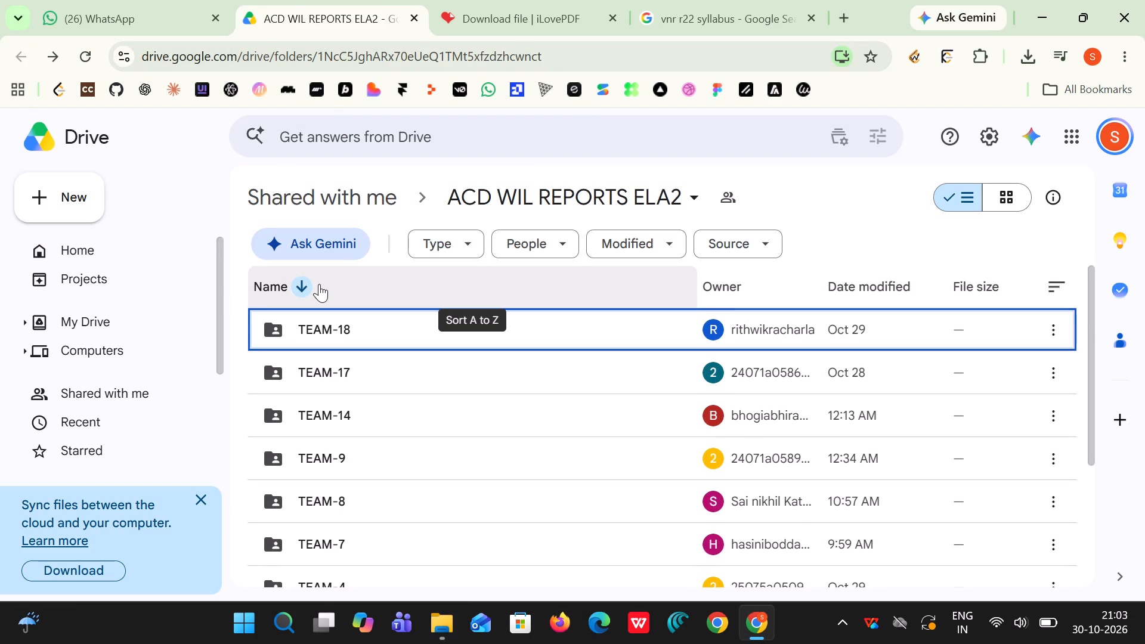
pyautogui.scroll(-3, 319, 284)
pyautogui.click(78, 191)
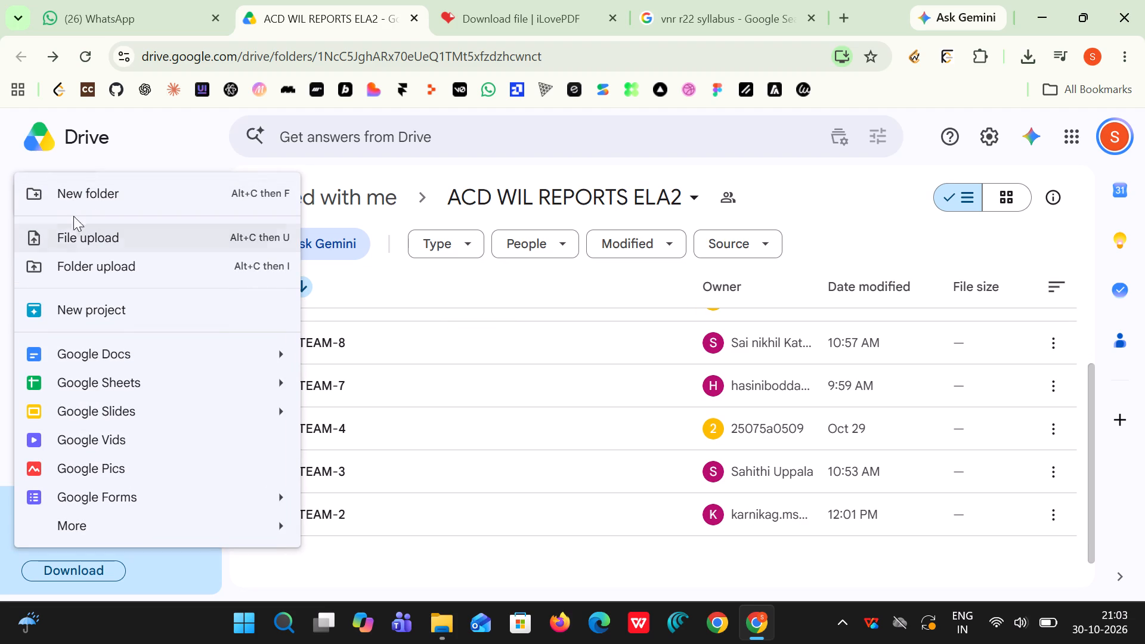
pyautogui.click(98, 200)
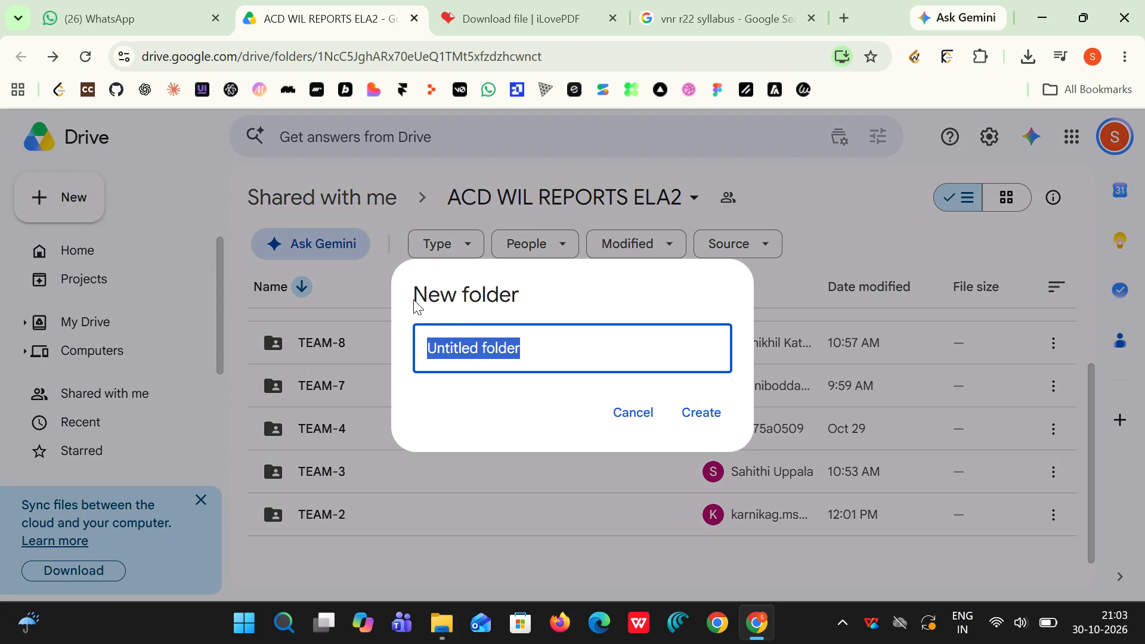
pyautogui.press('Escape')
# Upload the TEAM-6 folder from Downloads into the ACD WIL REPORTS ELA2 shared folder and dismiss the upload status.
pyautogui.click(58, 188)
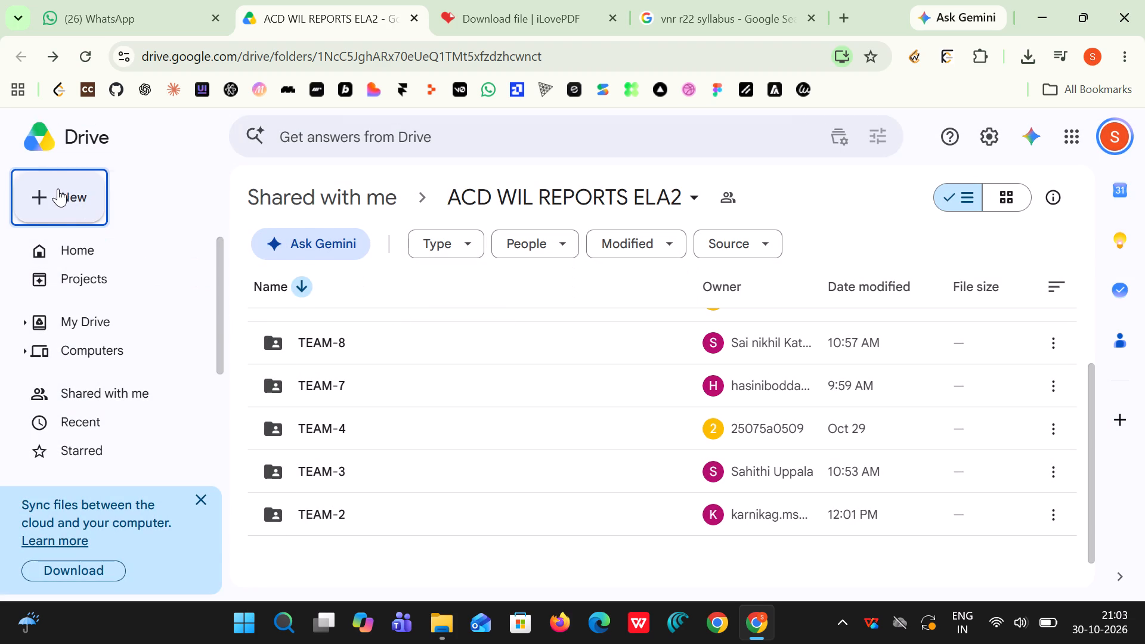
pyautogui.click(112, 265)
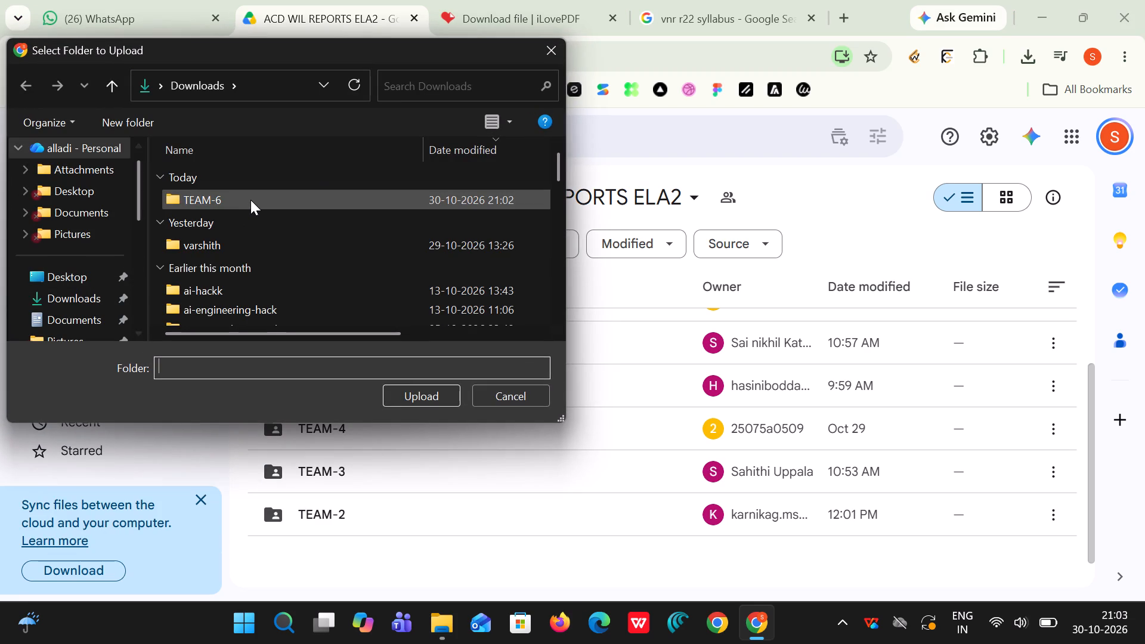
pyautogui.click(250, 200)
pyautogui.press('Return')
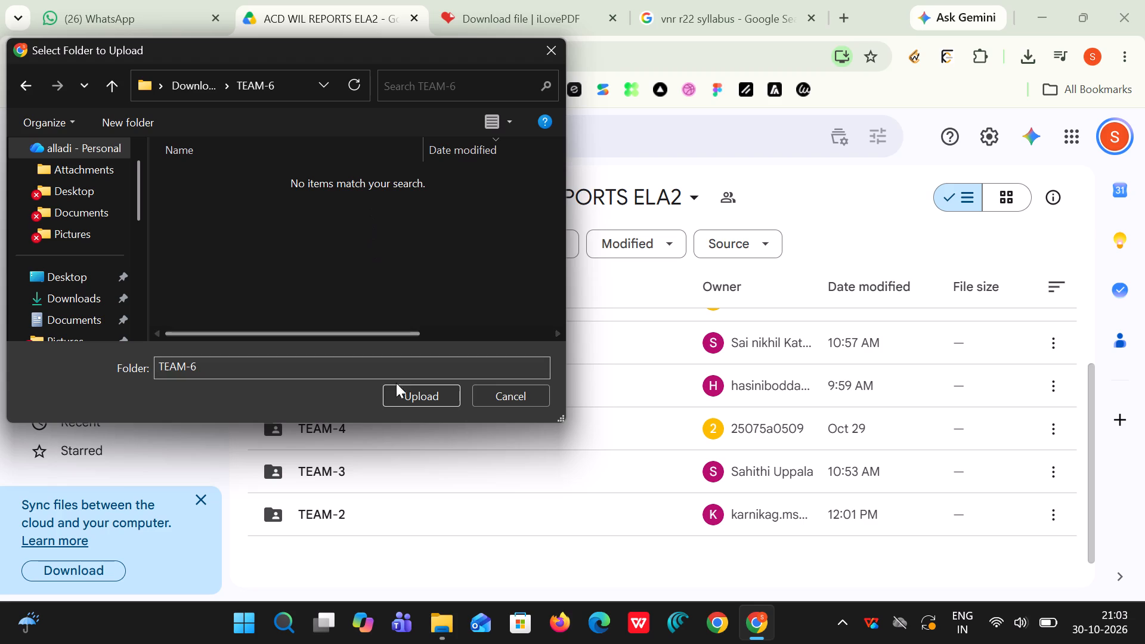
pyautogui.click(400, 398)
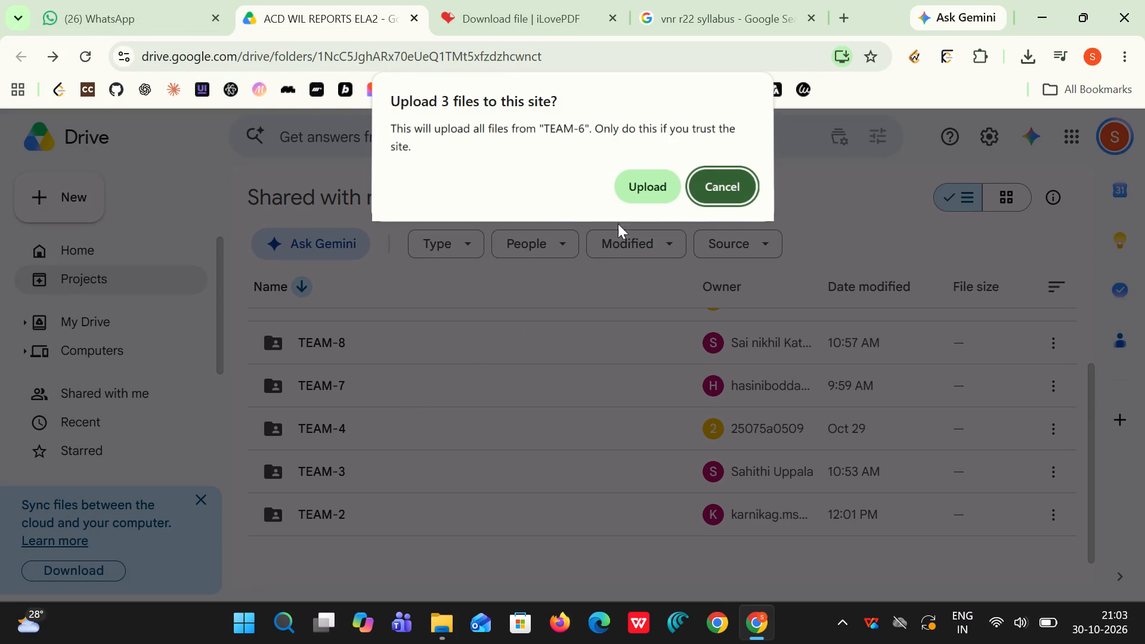
pyautogui.click(662, 192)
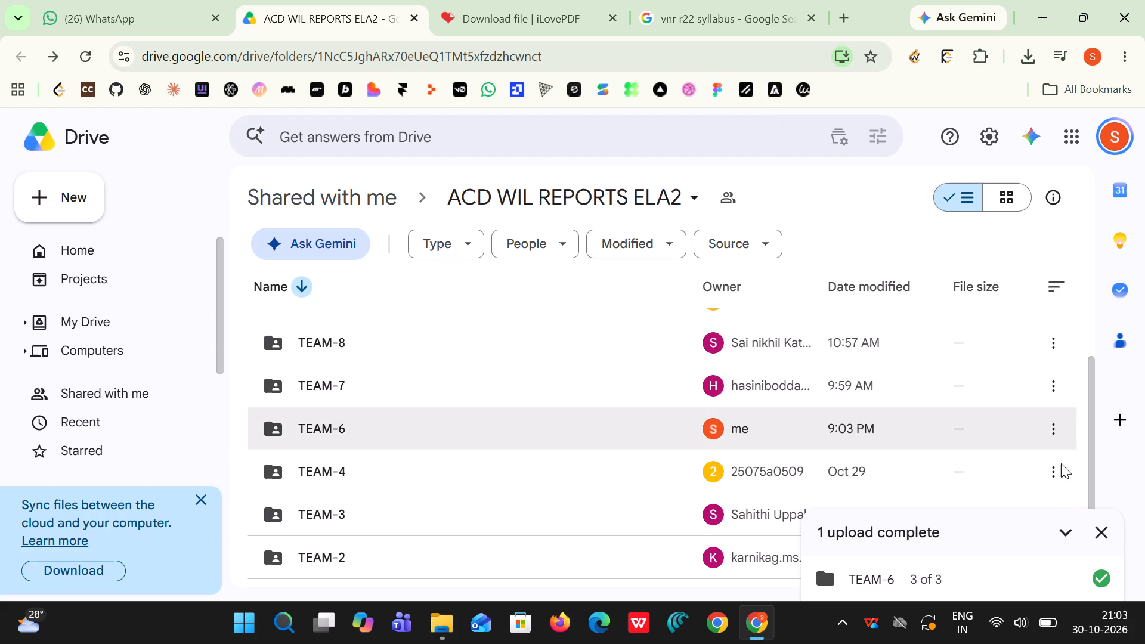
pyautogui.click(1099, 530)
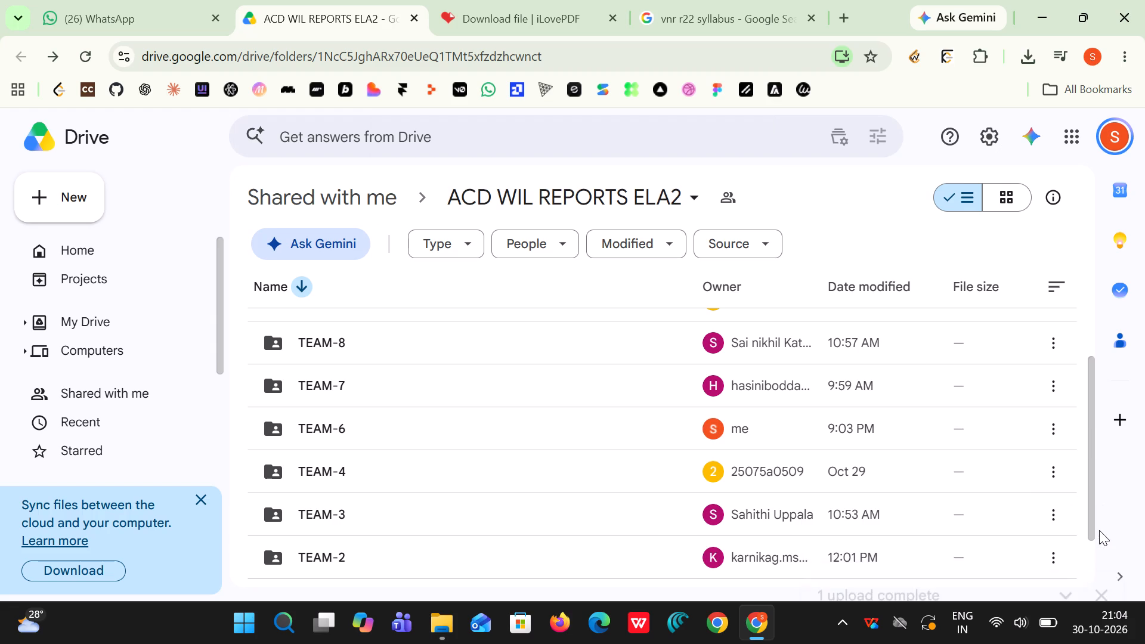
# Open the uploaded TEAM-6 folder on Drive to check its unit 3, 4 and 5 PDFs.
pyautogui.doubleClick(324, 432)
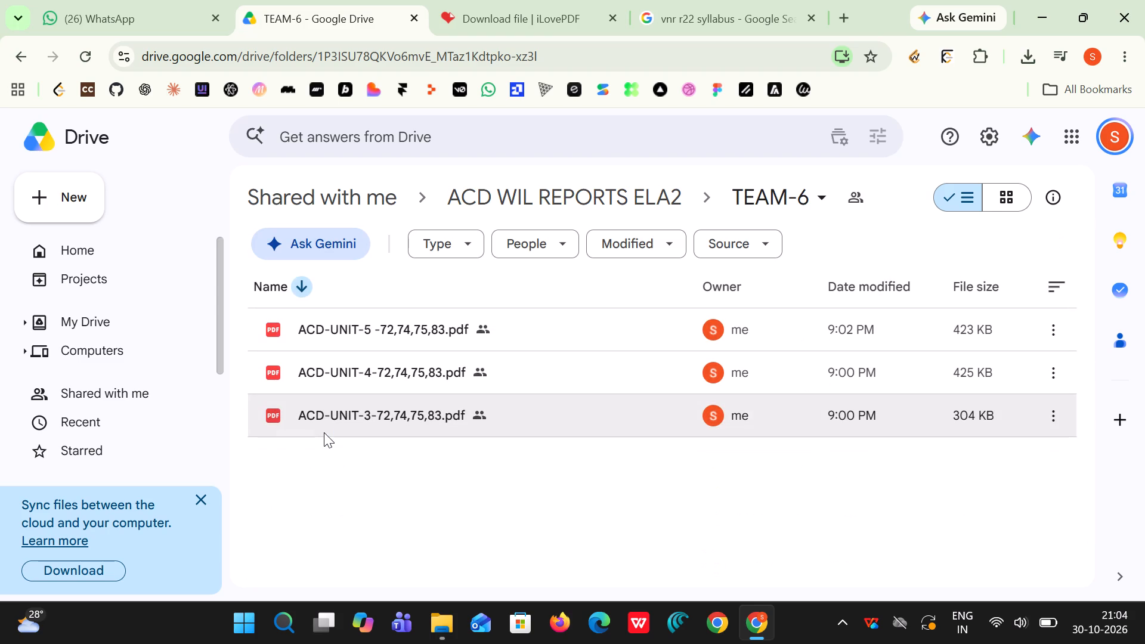
# Close the iLovePDF download page and the vnr r22 syllabus search page.
pyautogui.click(611, 17)
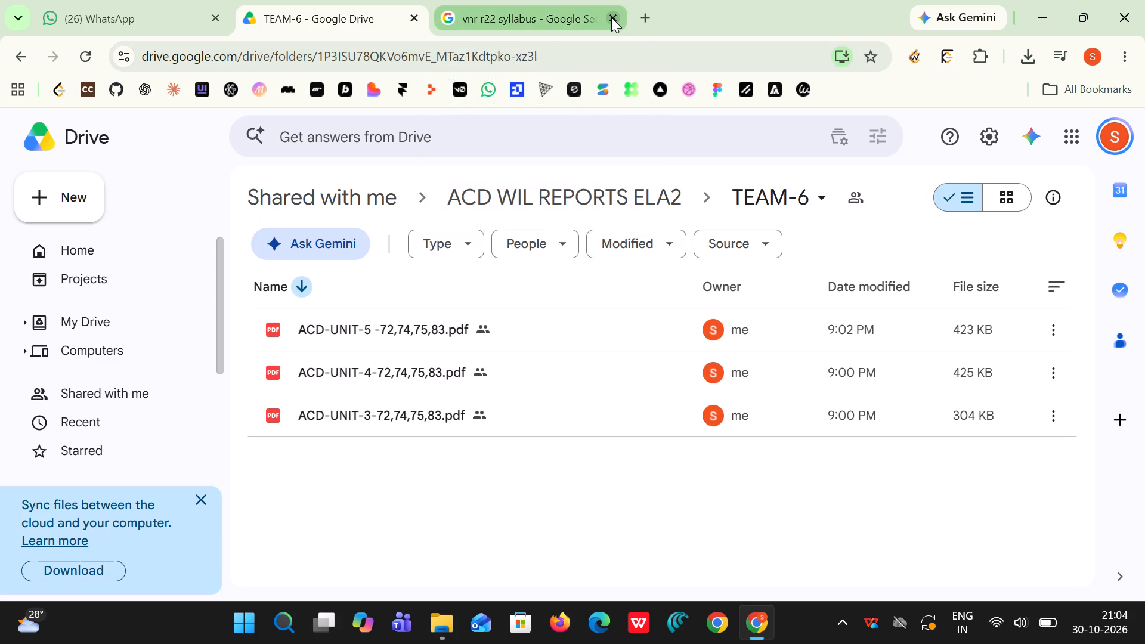
pyautogui.click(611, 17)
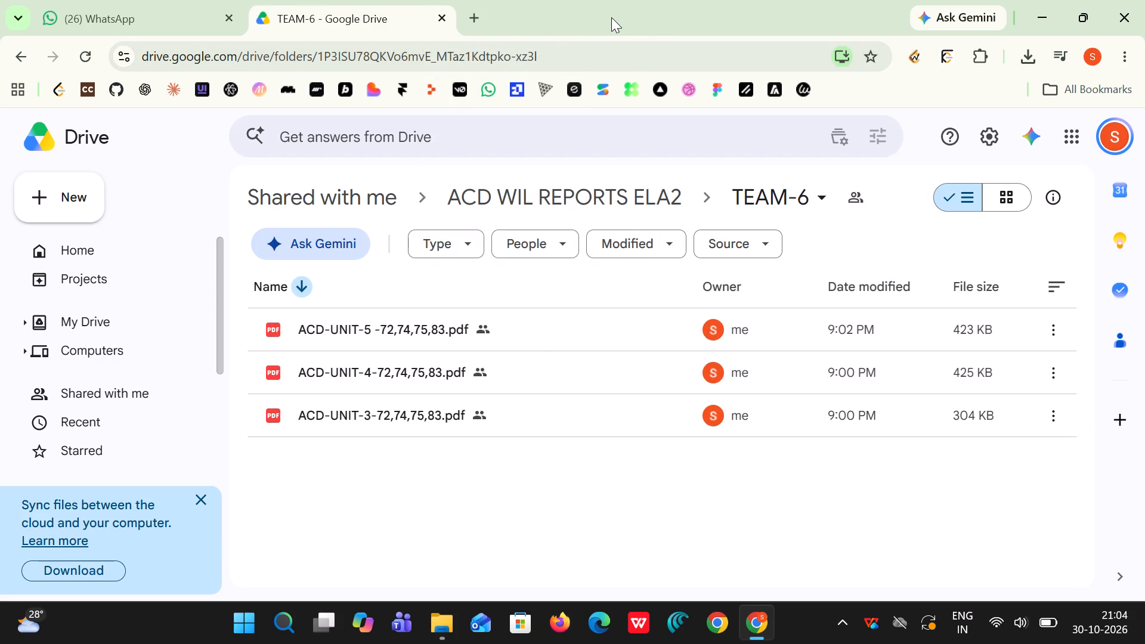
# Look through today's entries in the browsing history, closing the history page when done.
pyautogui.hotkey('ctrl', 'h')
pyautogui.scroll(-1, 484, 336)
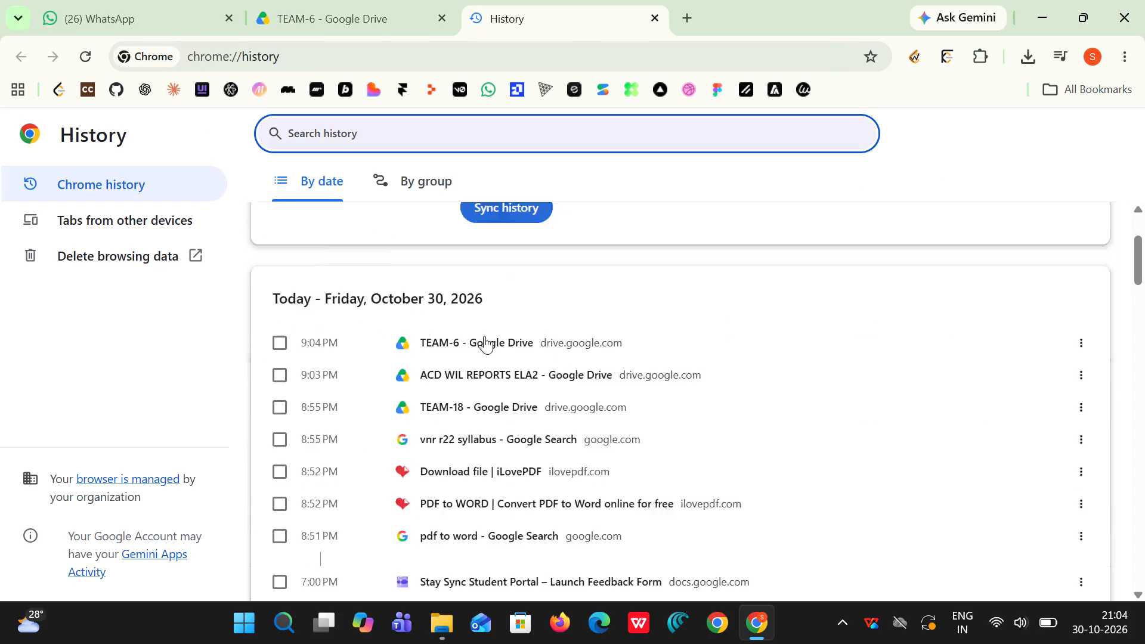
pyautogui.scroll(-2, 484, 336)
pyautogui.scroll(1, 484, 336)
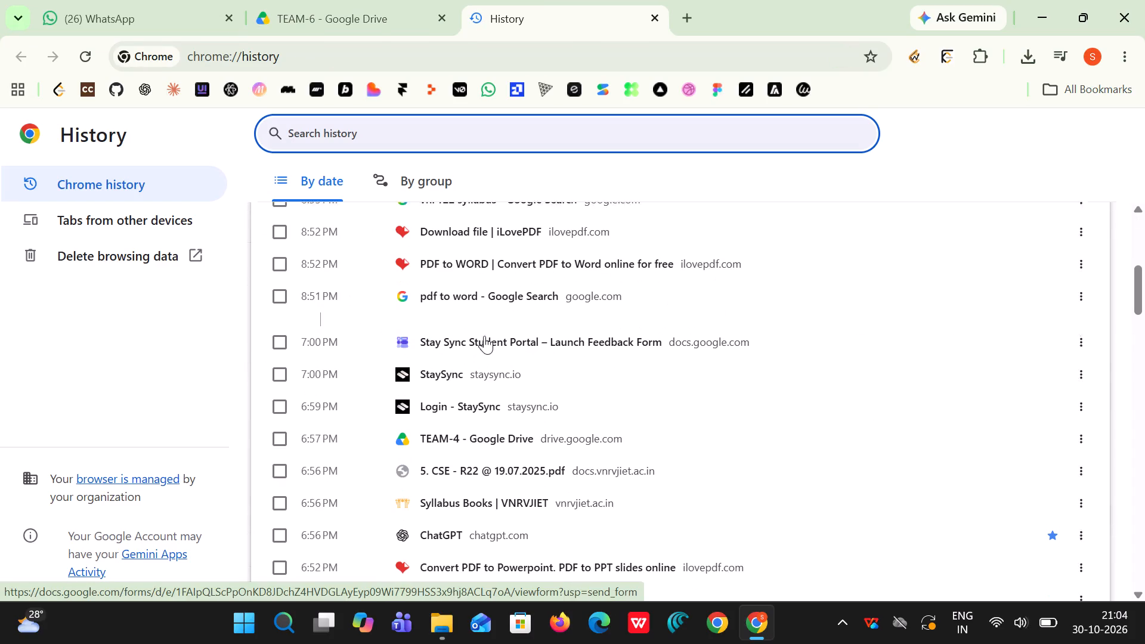
pyautogui.scroll(1, 484, 336)
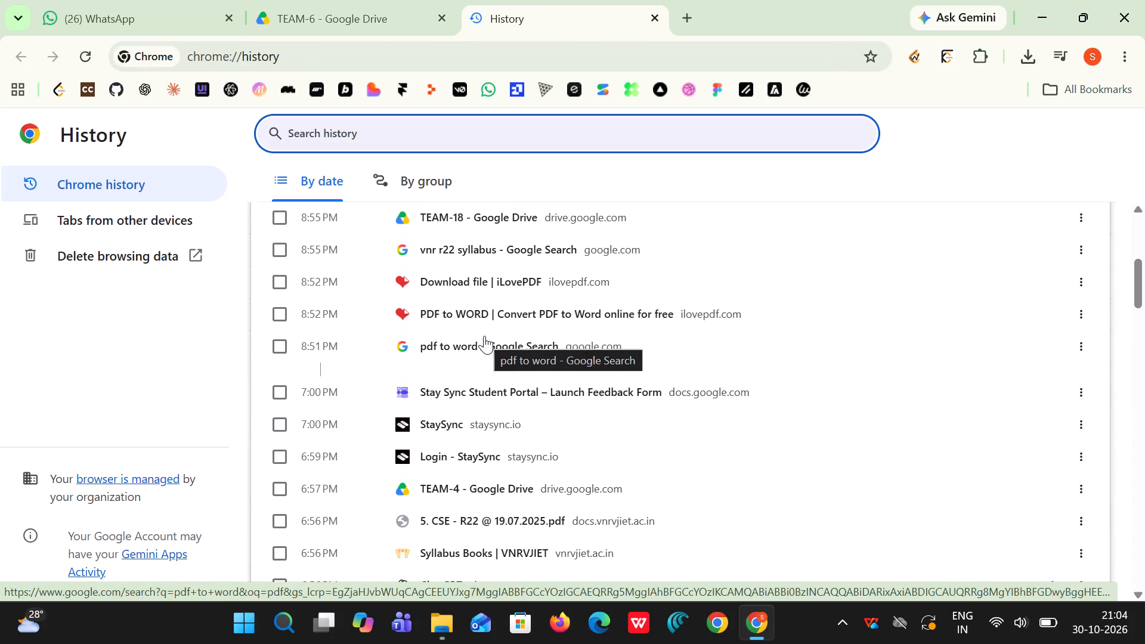
pyautogui.scroll(8, 484, 336)
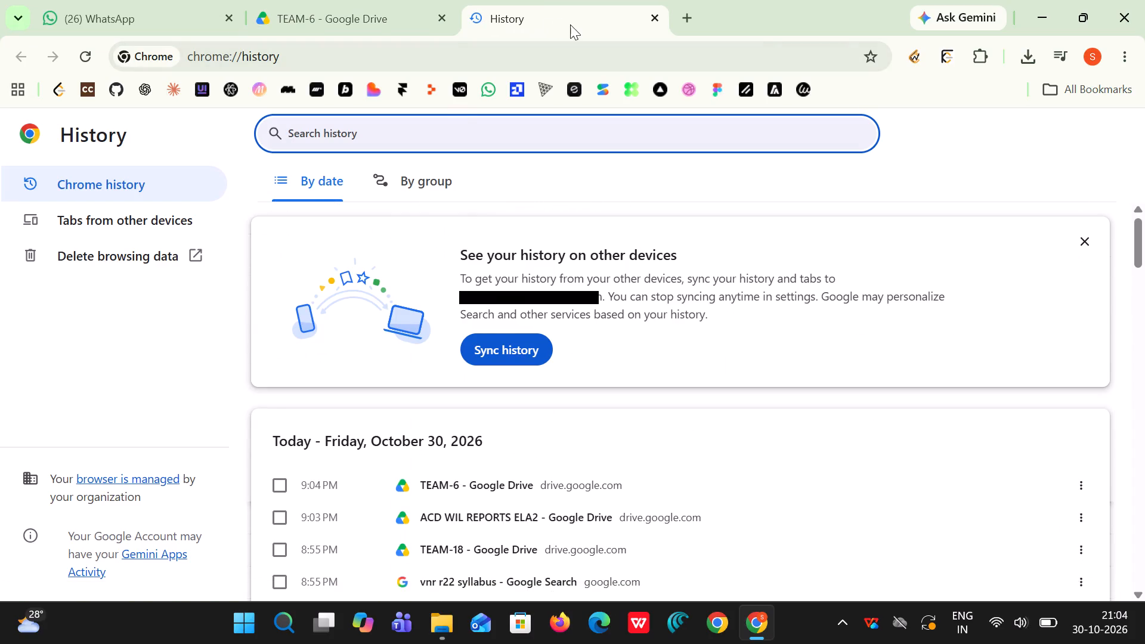
pyautogui.scroll(-3, 543, 456)
pyautogui.scroll(1, 543, 456)
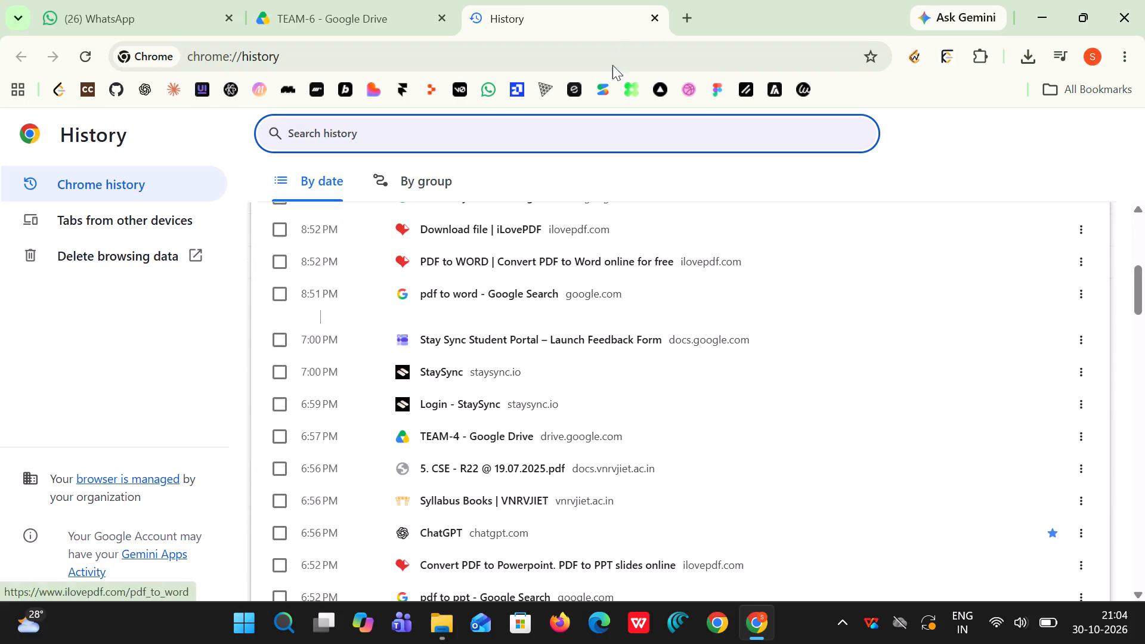
pyautogui.click(652, 16)
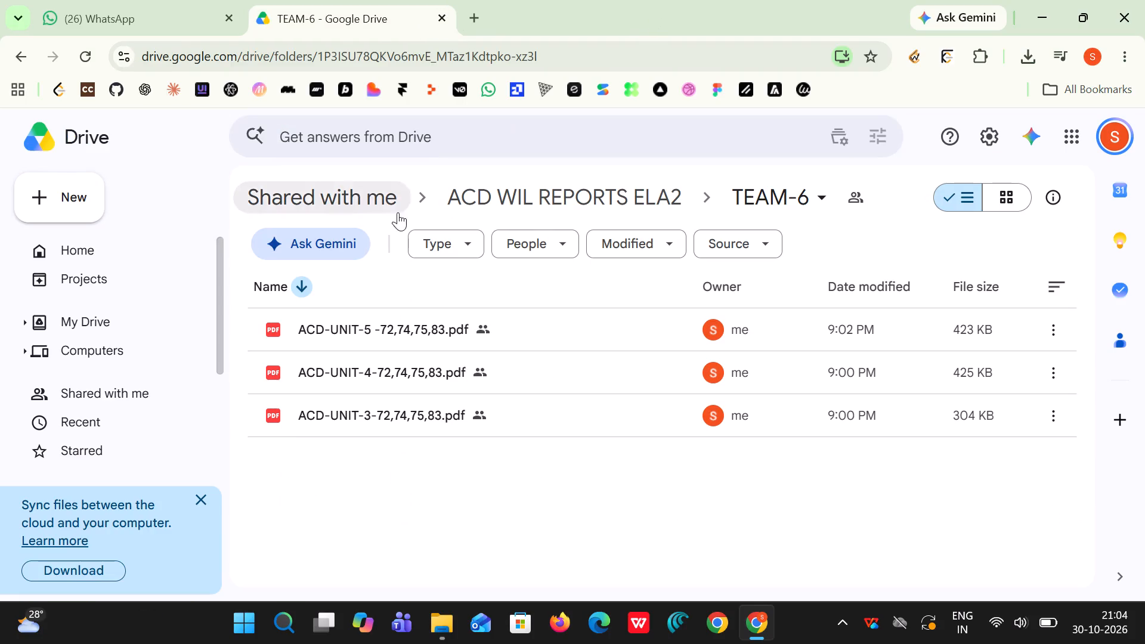
# Go back to the ACD WIL REPORTS ELA2 folder and check TEAM-6 in the list of team folders.
pyautogui.click(16, 62)
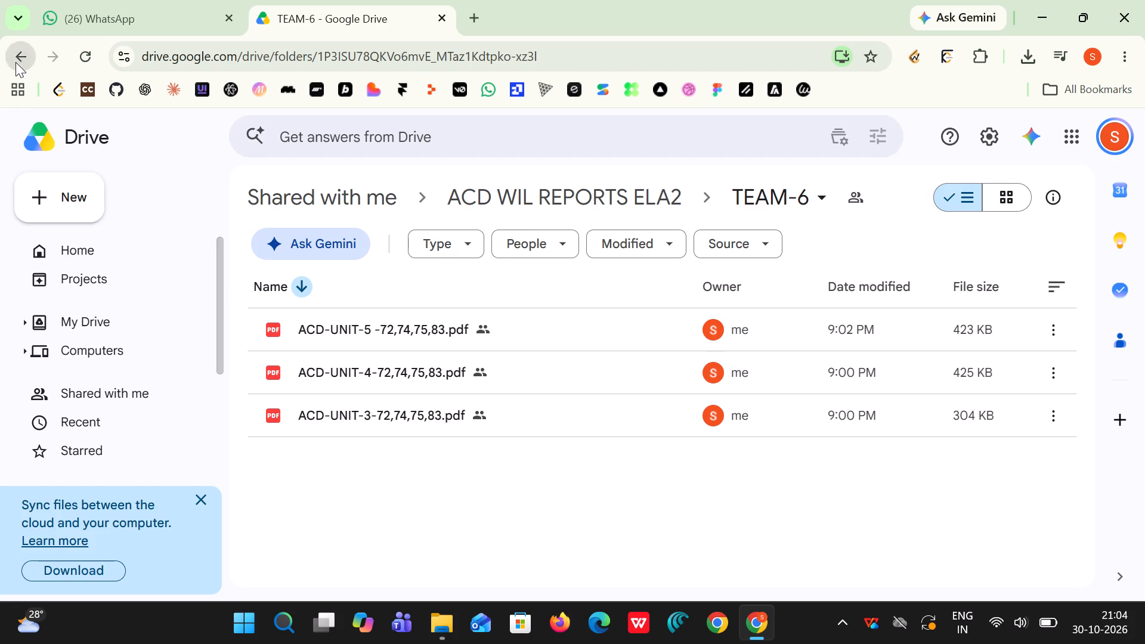
pyautogui.scroll(-3, 399, 432)
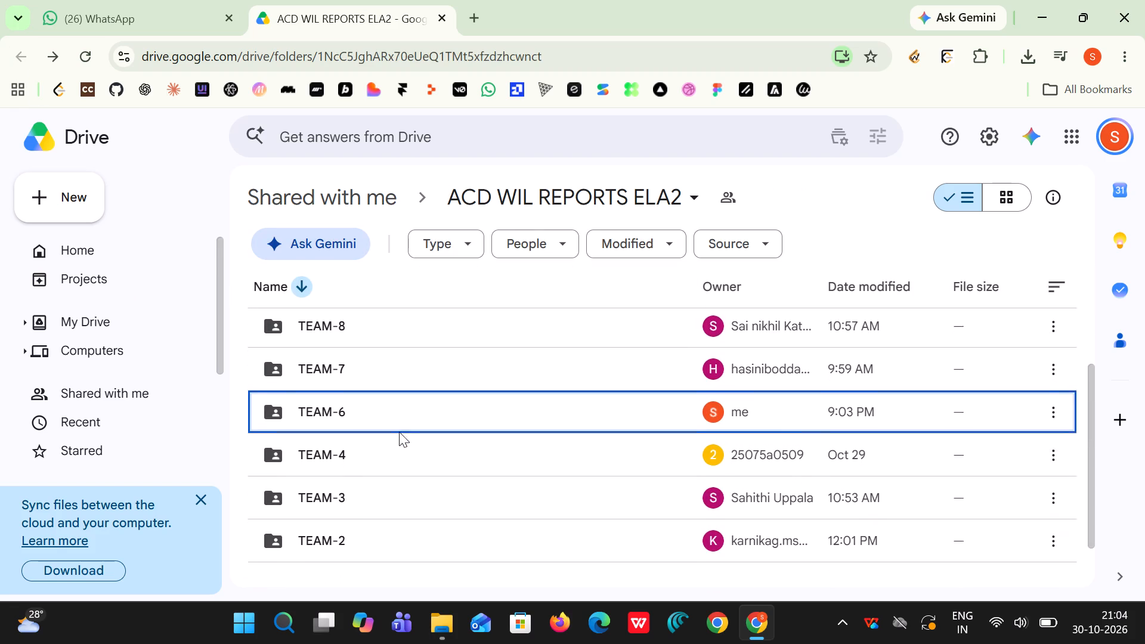
pyautogui.scroll(-1, 399, 432)
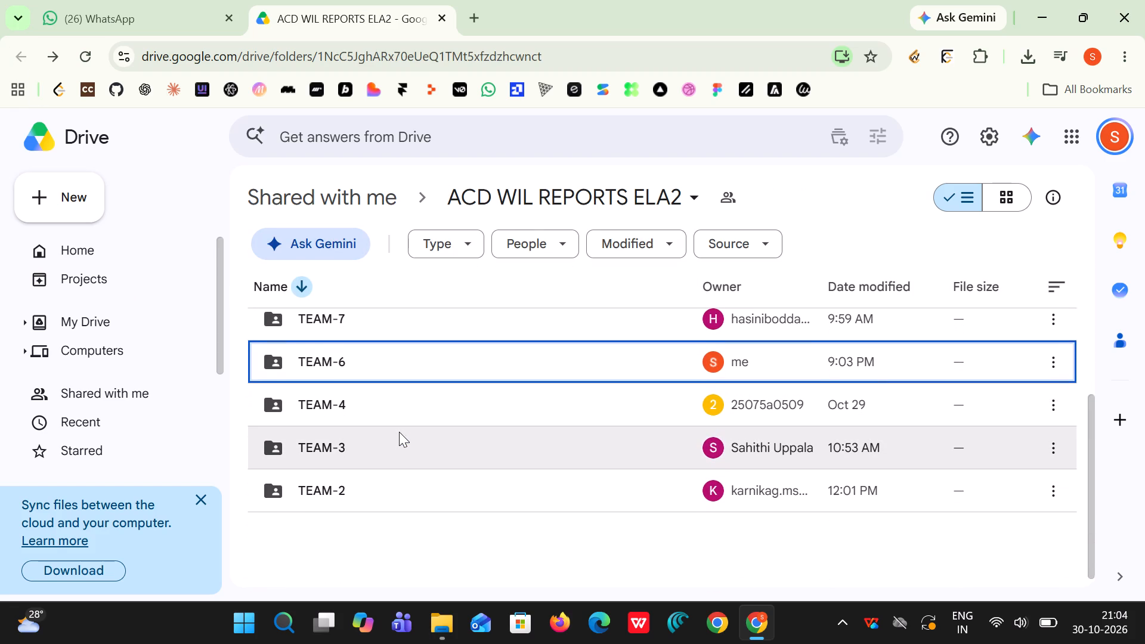
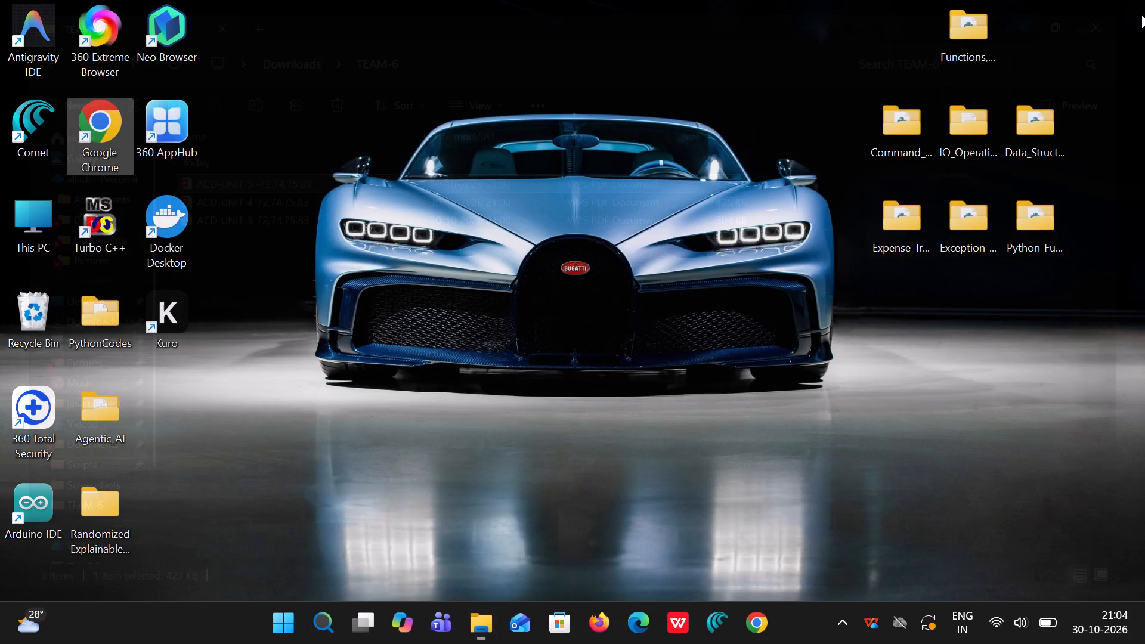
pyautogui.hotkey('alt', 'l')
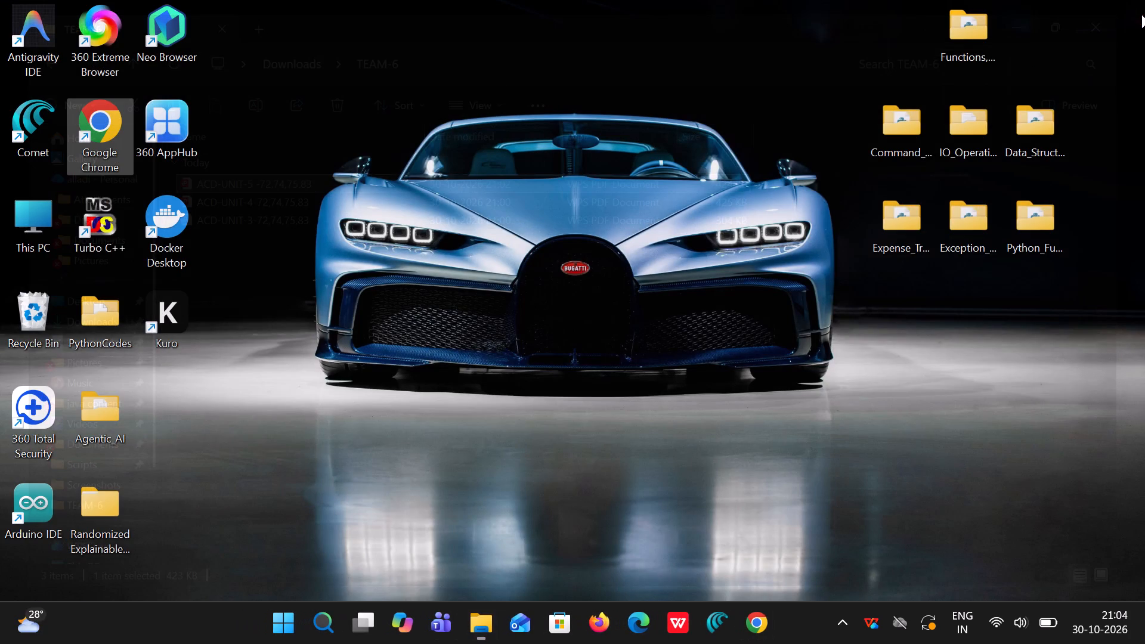